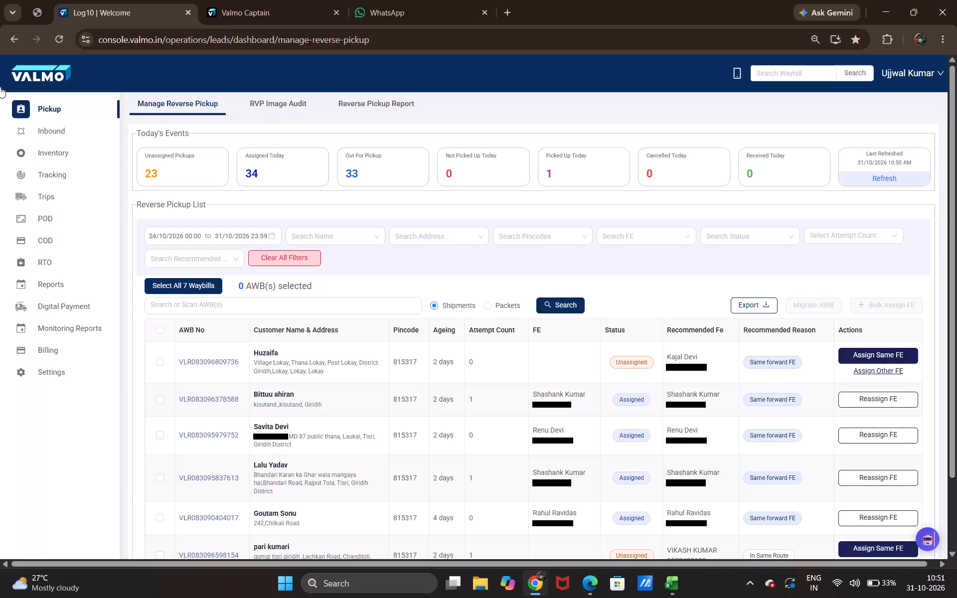
click(39, 181)
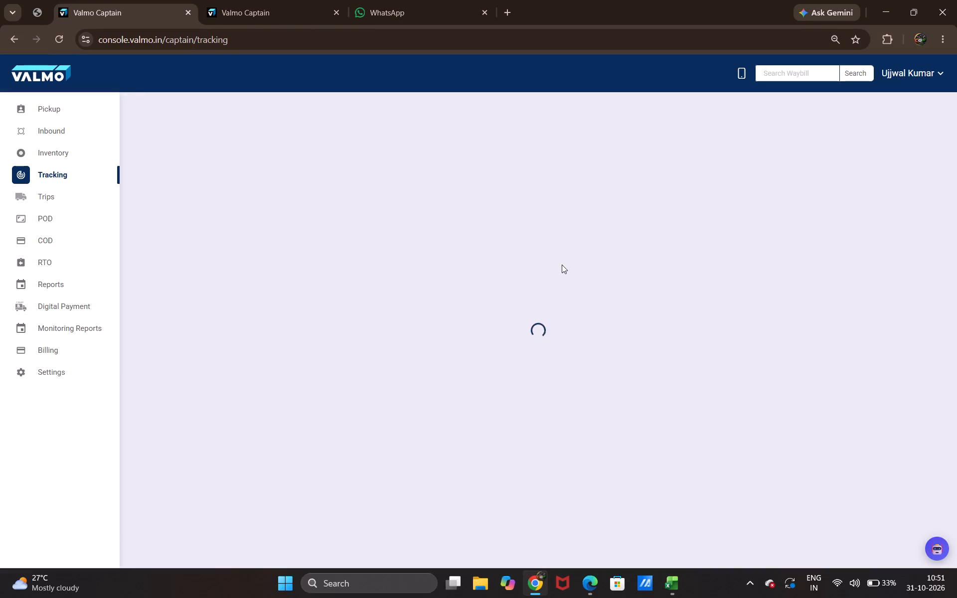
click(481, 196)
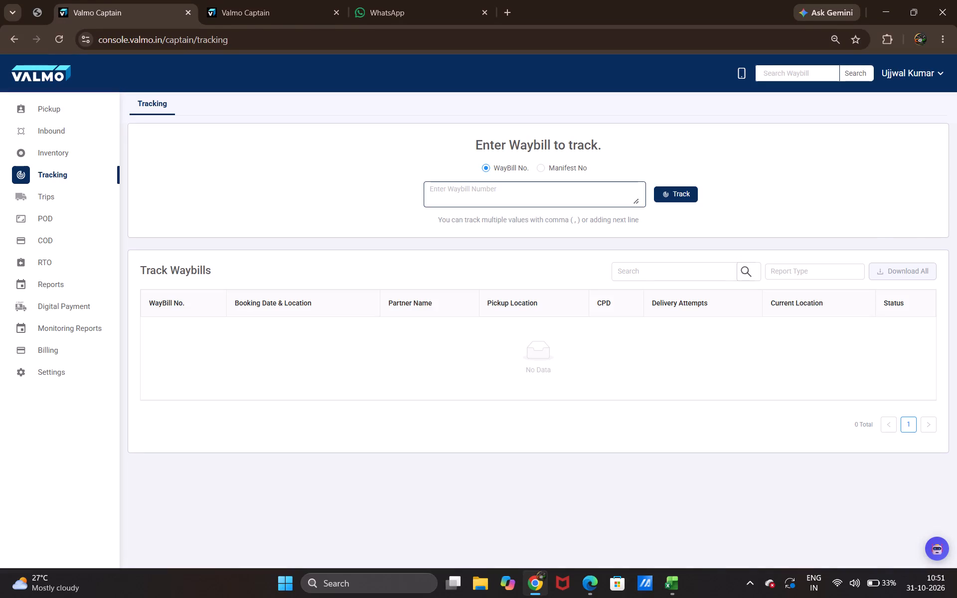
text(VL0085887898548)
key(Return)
click(659, 198)
click(186, 347)
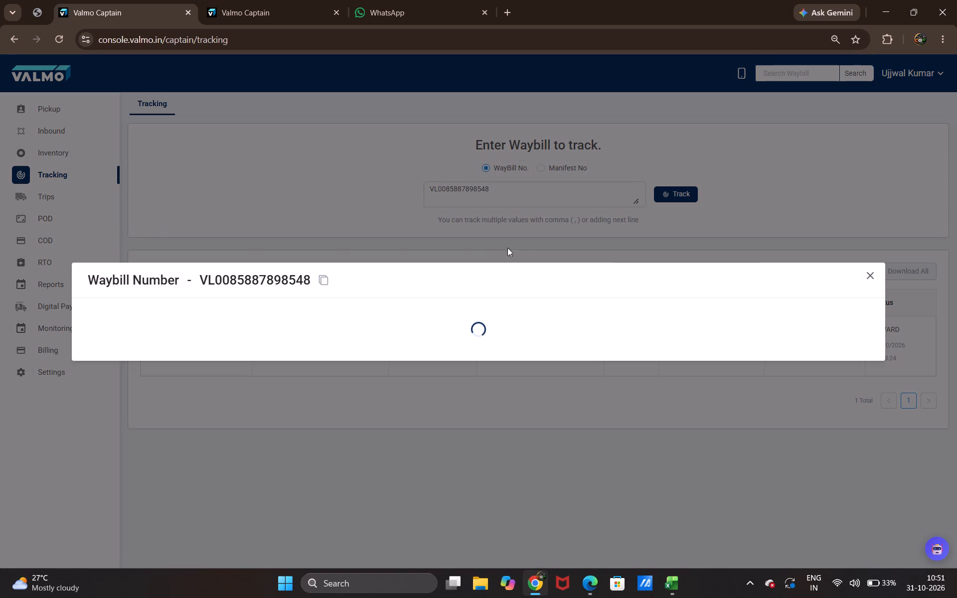
Examine the details of the INWARD_SCAN and UNDELIVERED events in the waybill's shipment activity log, collapsing each one after viewing.
click(375, 215)
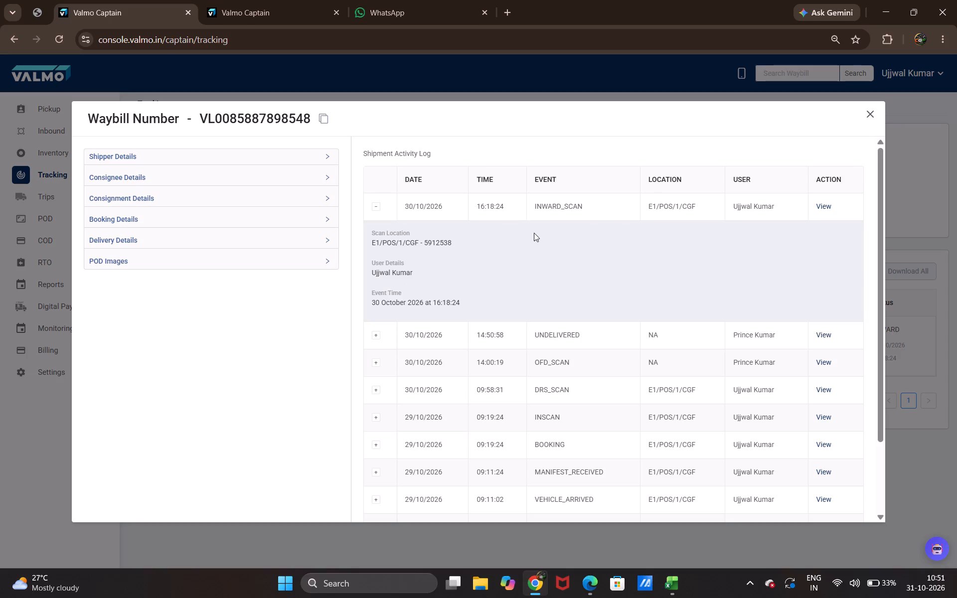
click(377, 207)
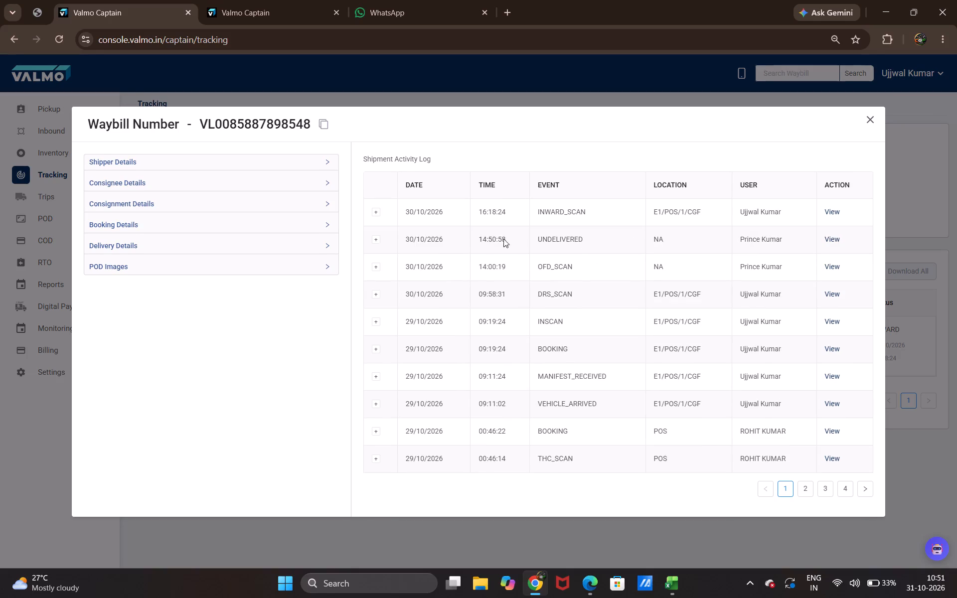
click(375, 240)
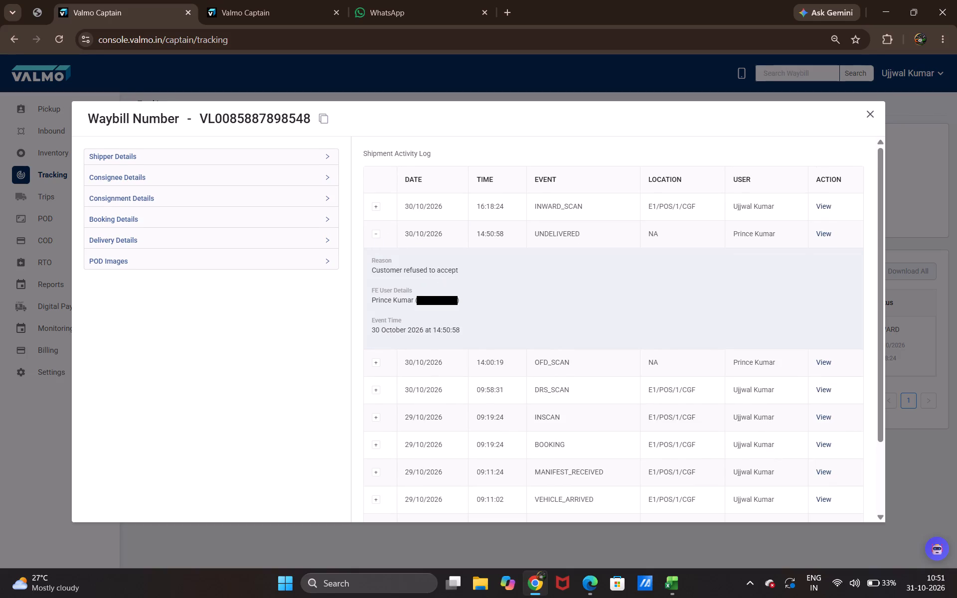
click(374, 236)
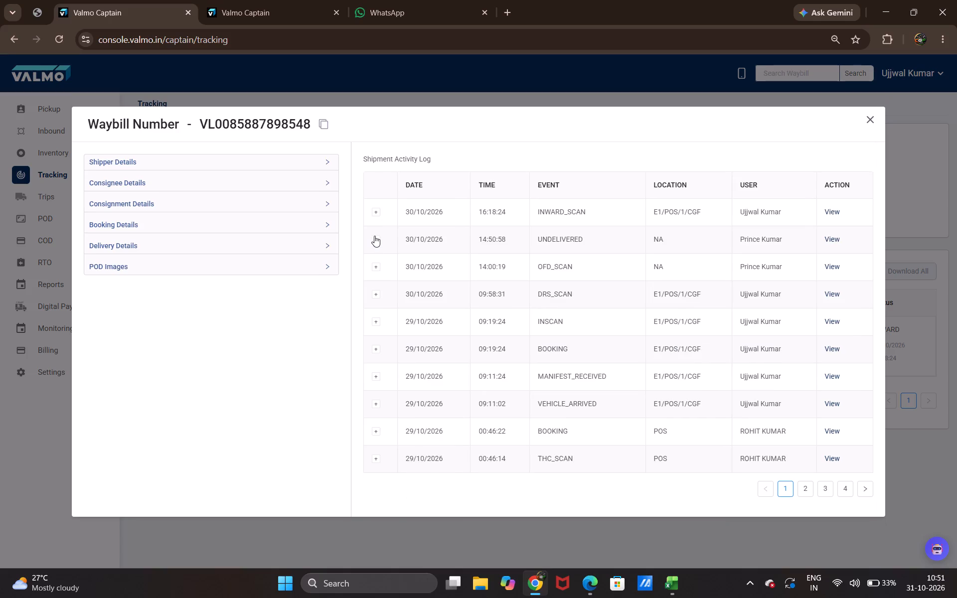
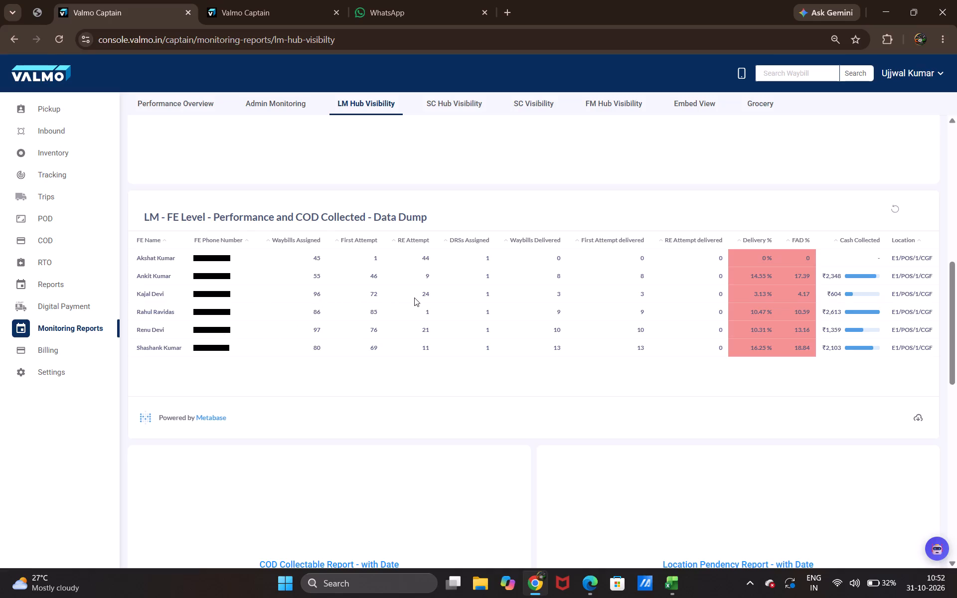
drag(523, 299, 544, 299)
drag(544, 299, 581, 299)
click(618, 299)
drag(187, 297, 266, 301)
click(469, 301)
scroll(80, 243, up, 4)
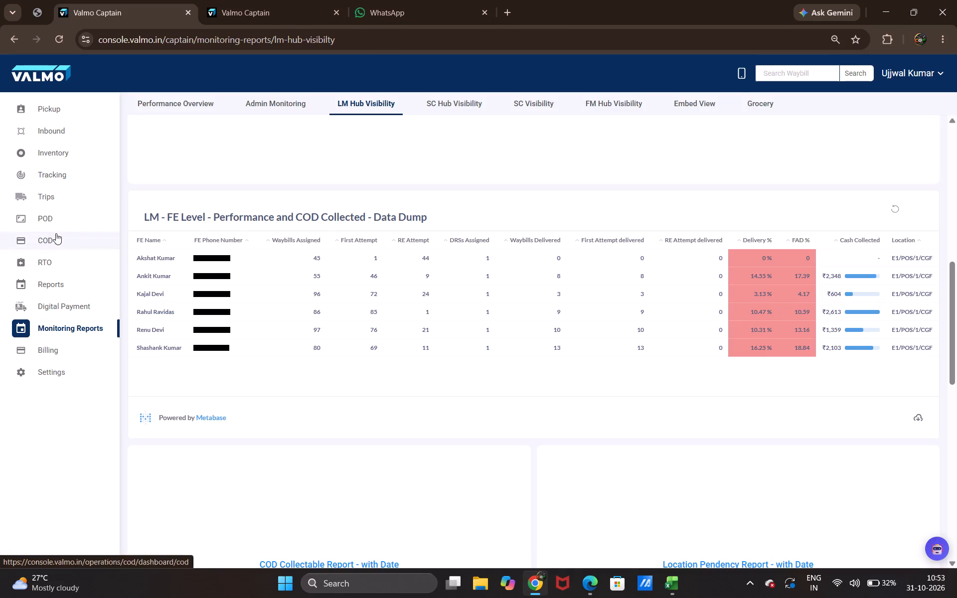
Download the bulk upload sample file from the RTO Upload page of the RTO section.
click(68, 259)
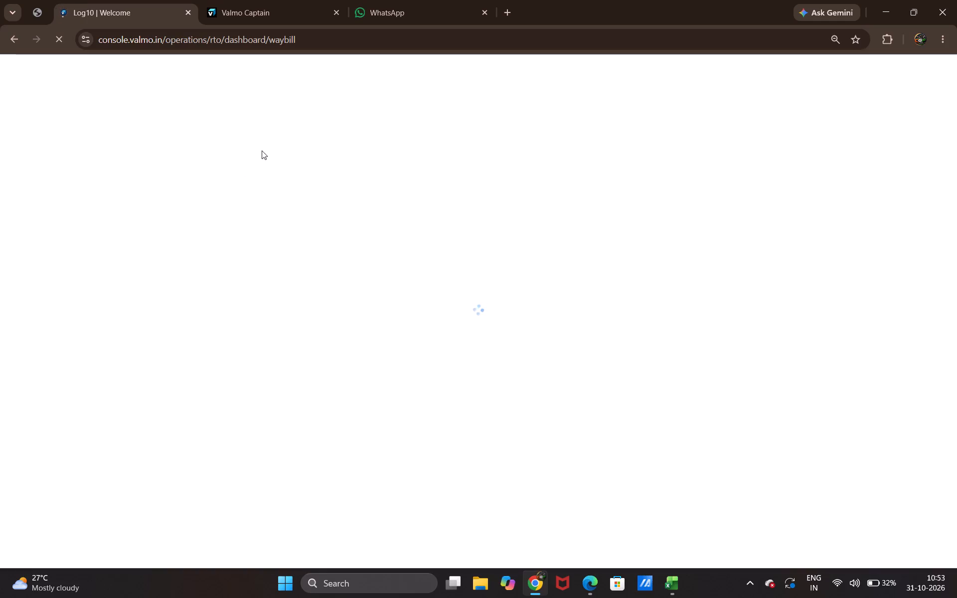
click(377, 105)
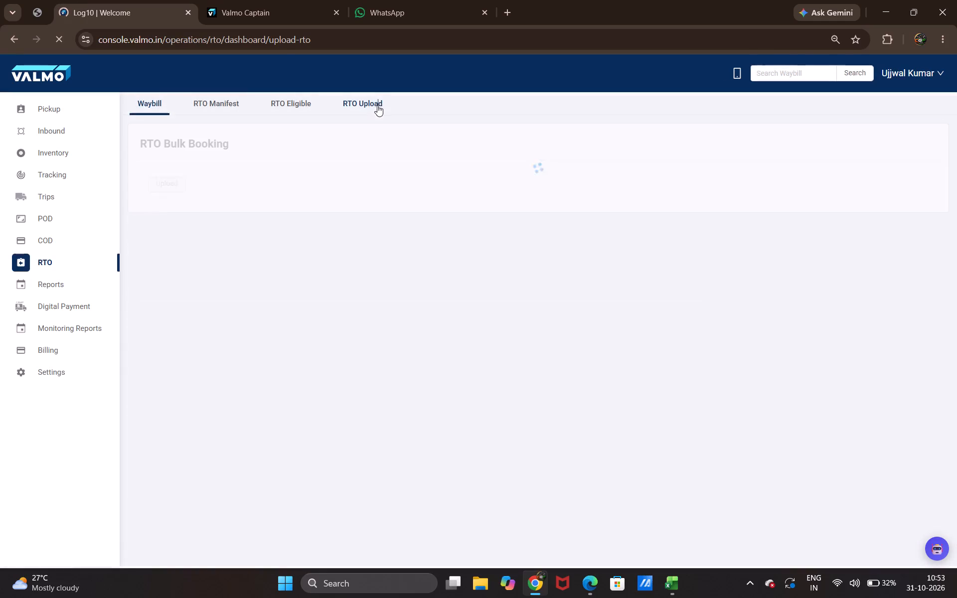
click(613, 210)
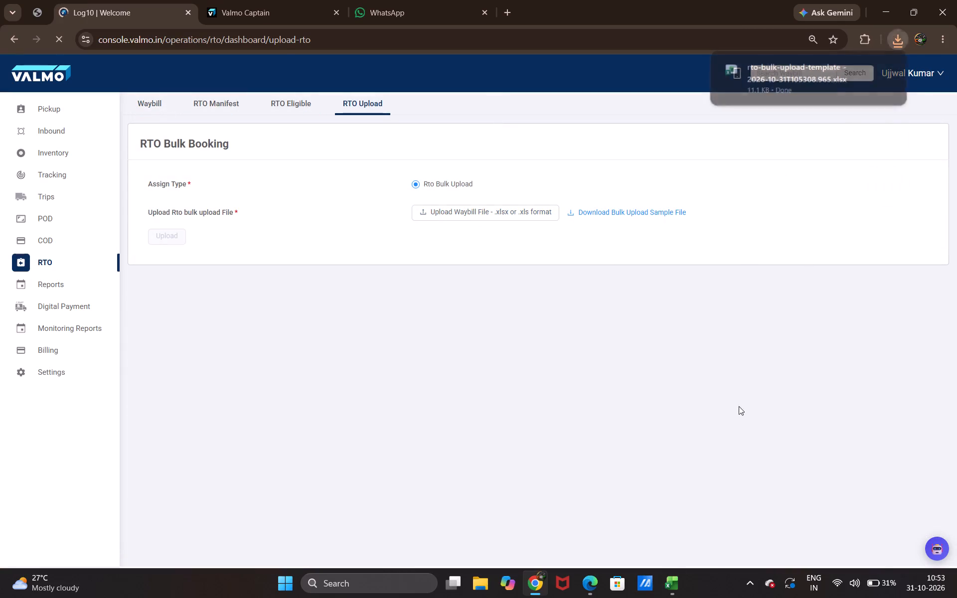
Switch to Excel and close the drs_report current-day workbook.
click(674, 580)
click(941, 10)
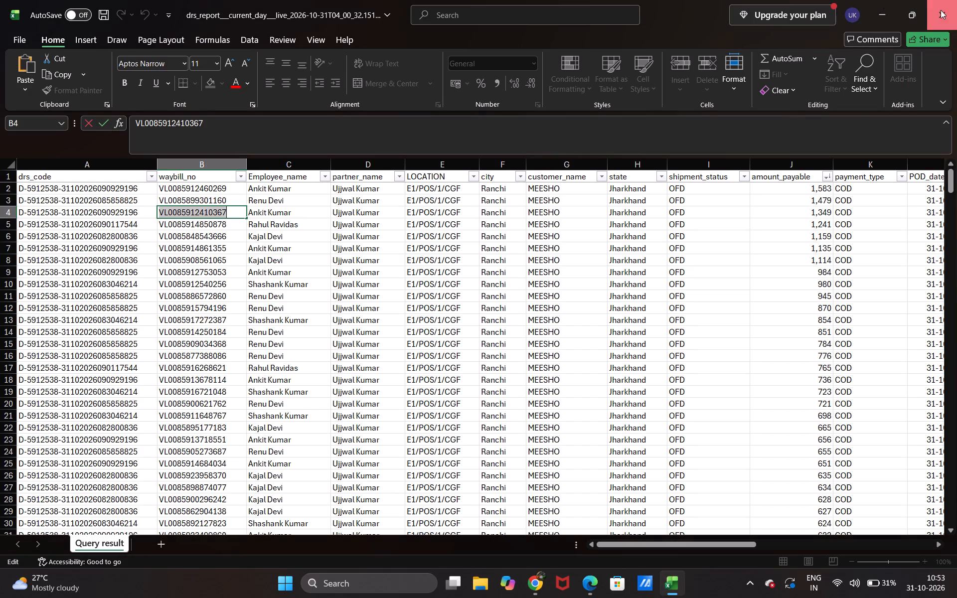
click(534, 385)
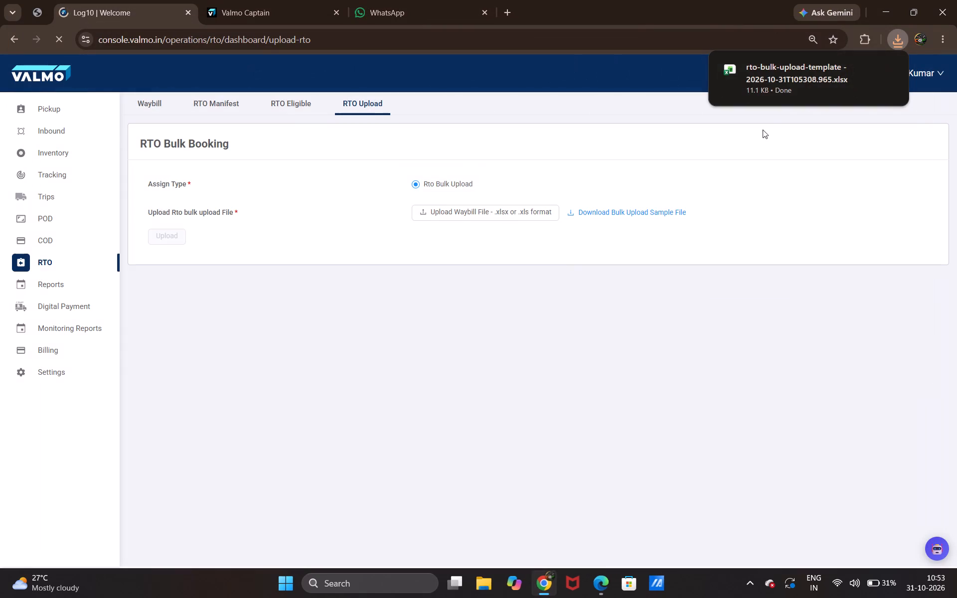
Open the downloaded rto-bulk-upload-template workbook in Excel.
click(888, 69)
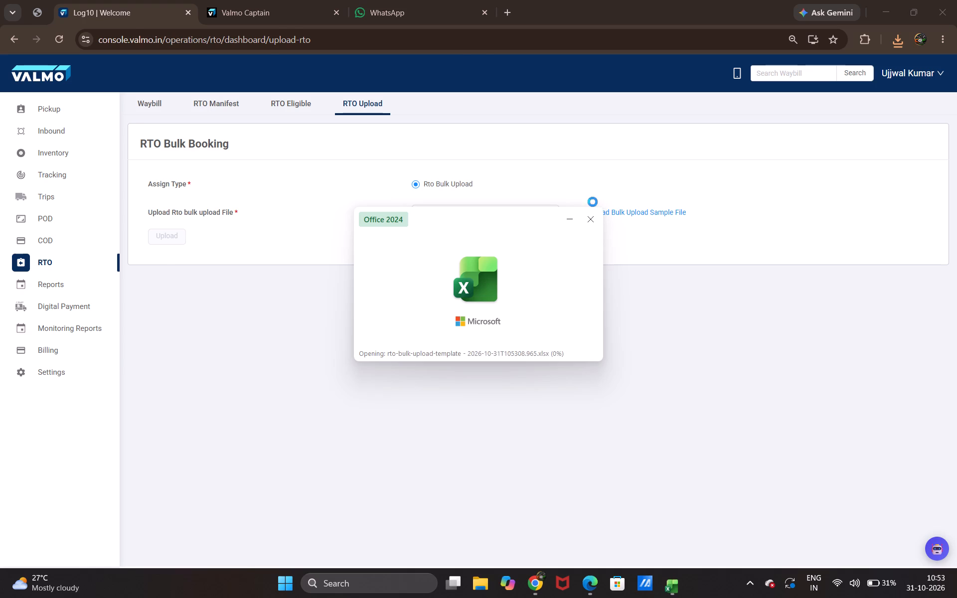
click(512, 51)
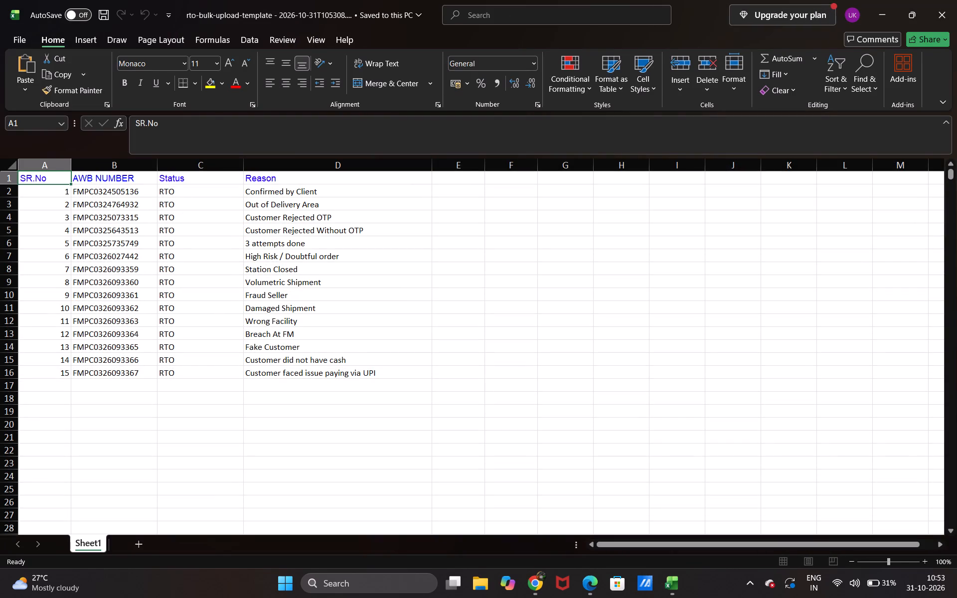
click(892, 11)
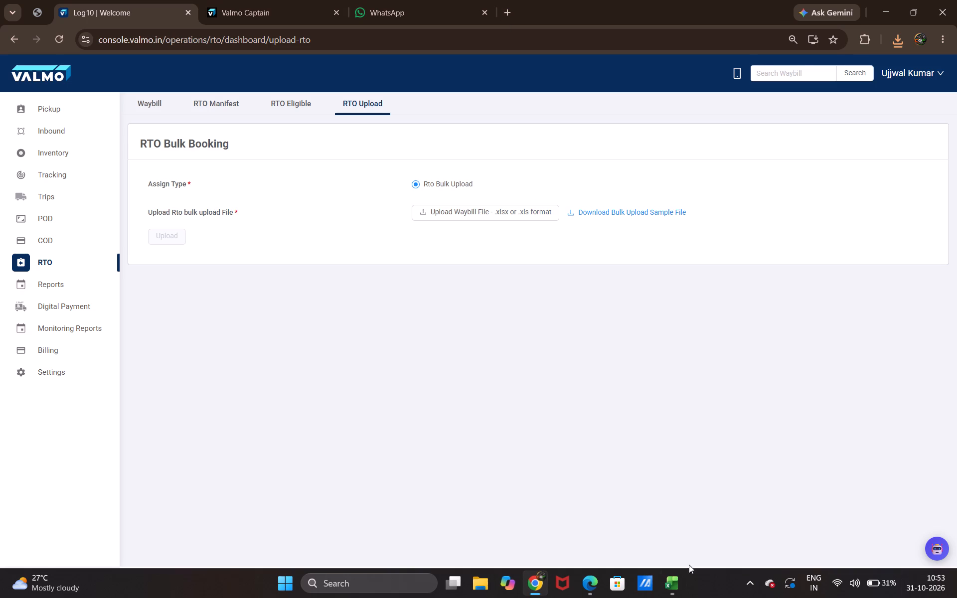
click(672, 577)
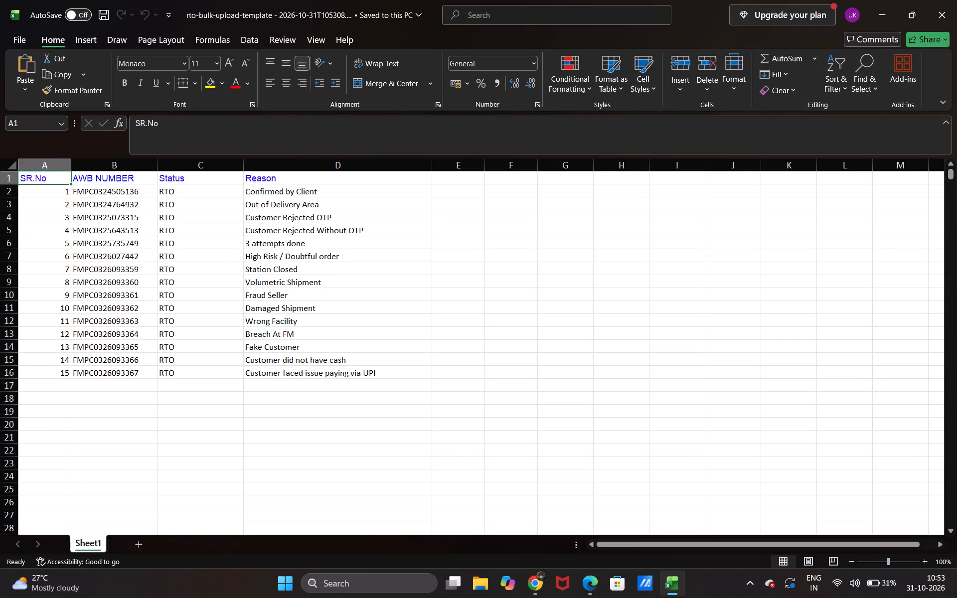
Clear the sample AWB numbers from cells B2 to B16, keeping the column header.
drag(75, 187, 130, 370)
right_click(131, 333)
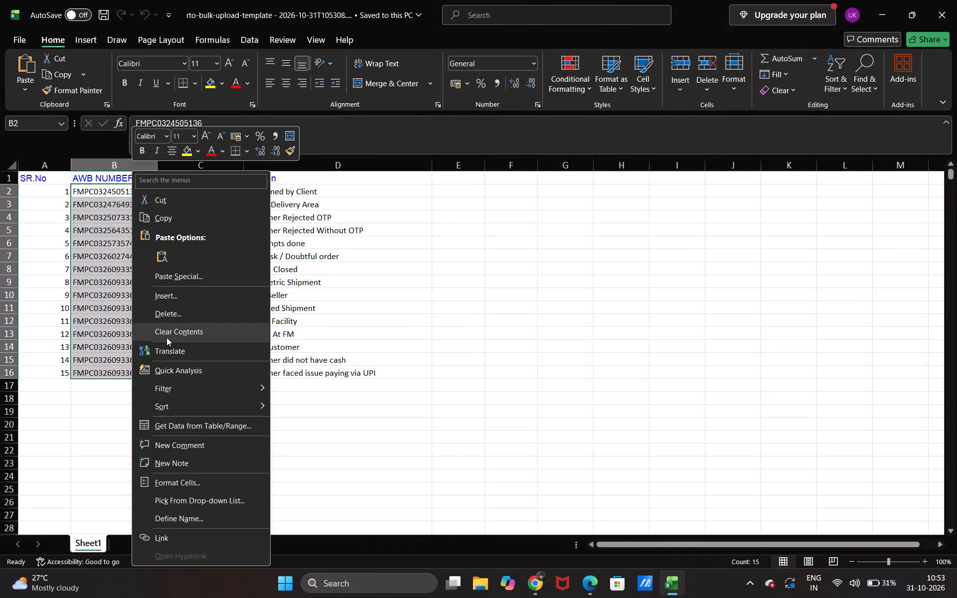
click(184, 334)
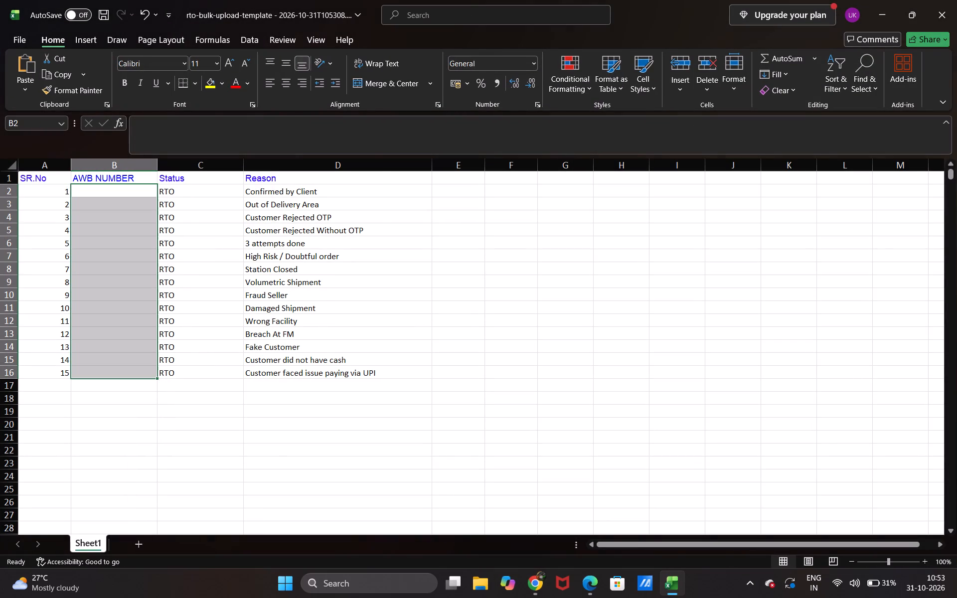
Copy the reason "3 attempts done" from D6 into all Reason cells from D2 to D16.
click(267, 242)
right_click(267, 242)
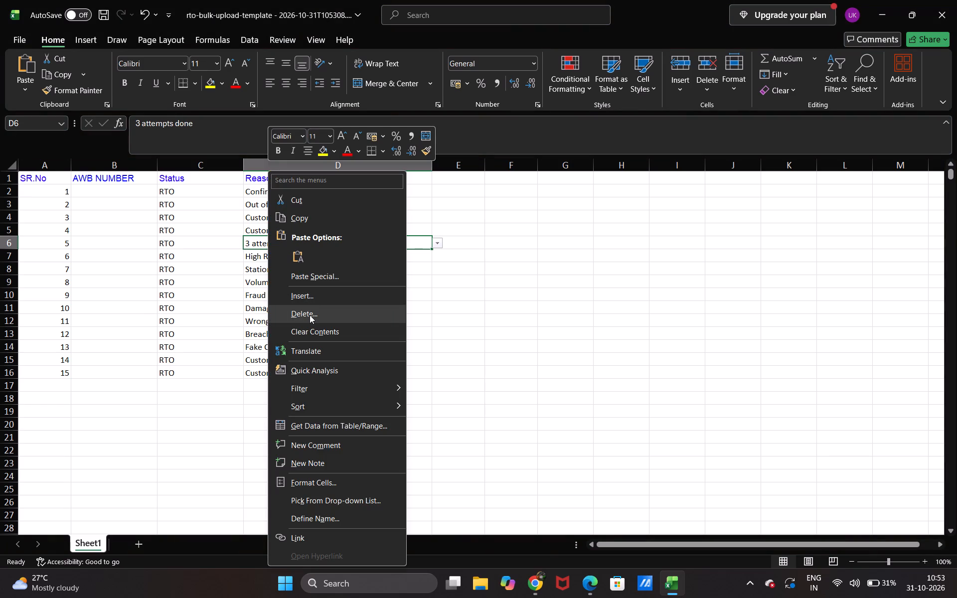
click(312, 214)
drag(253, 188, 256, 192)
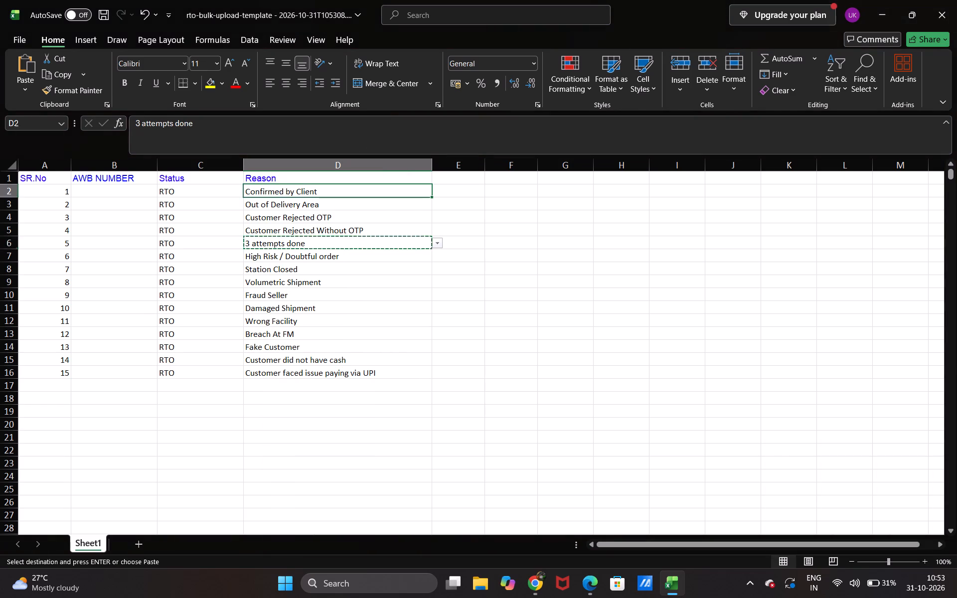
drag(256, 192, 338, 370)
right_click(337, 329)
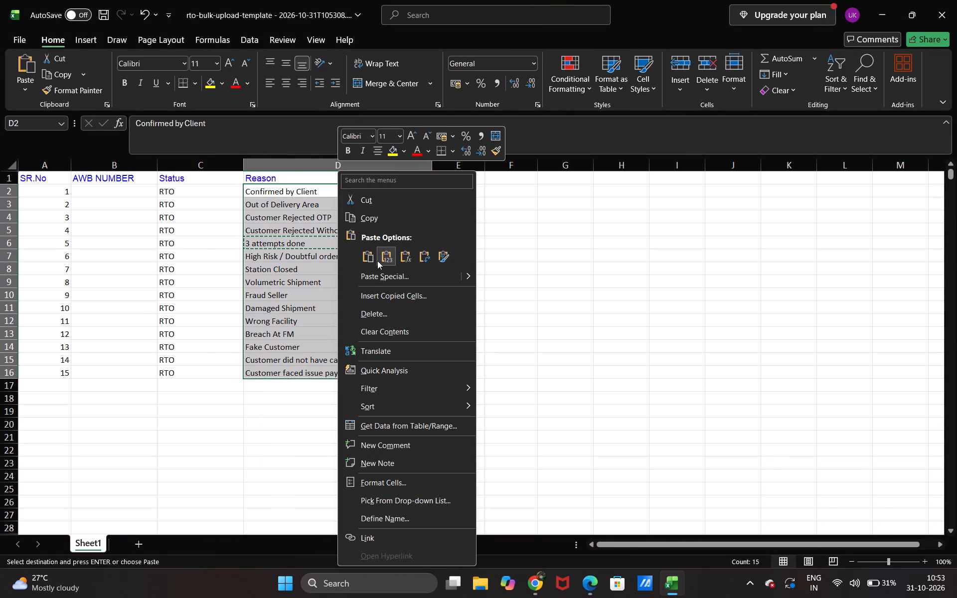
click(366, 257)
click(303, 265)
click(139, 213)
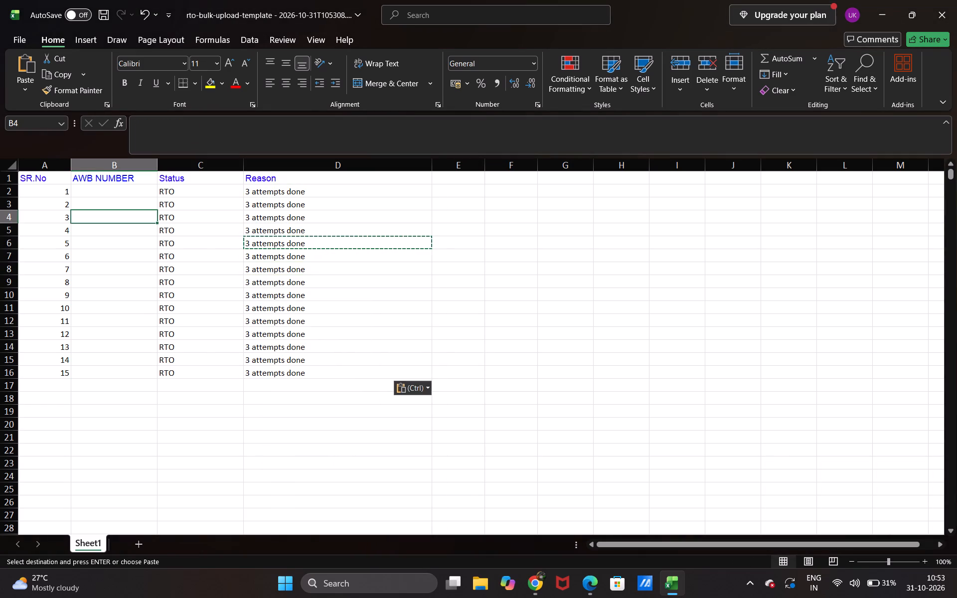
click(129, 197)
click(134, 189)
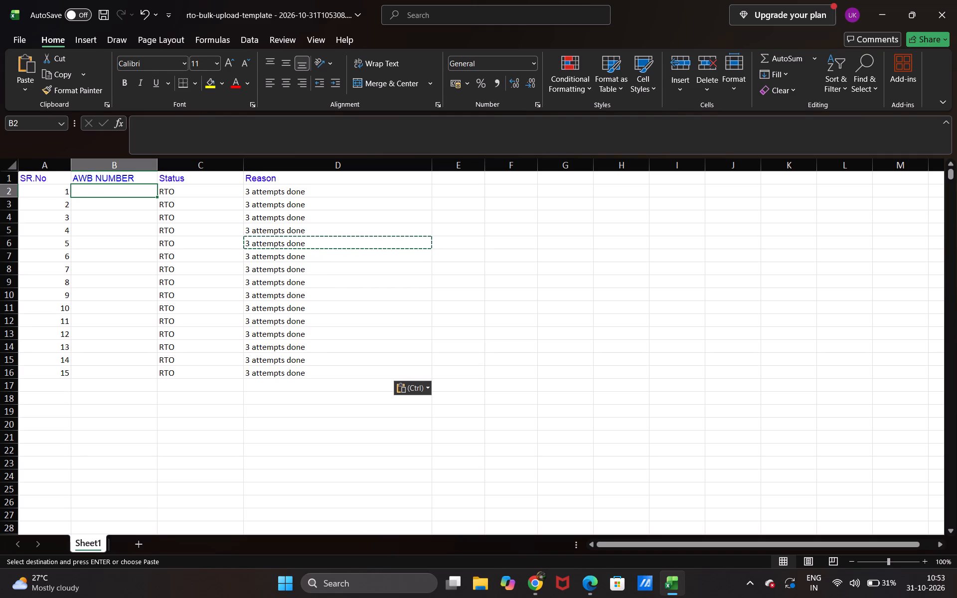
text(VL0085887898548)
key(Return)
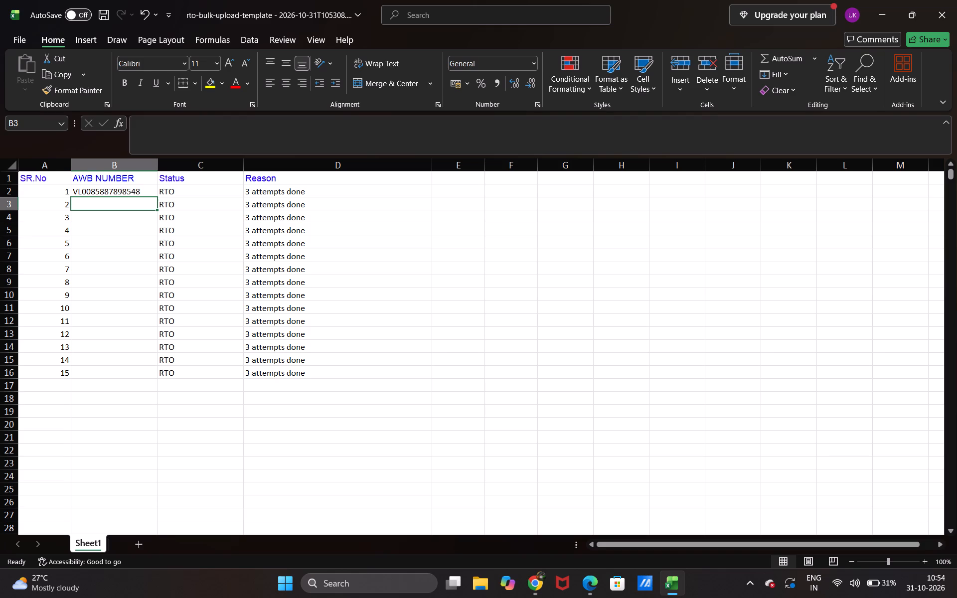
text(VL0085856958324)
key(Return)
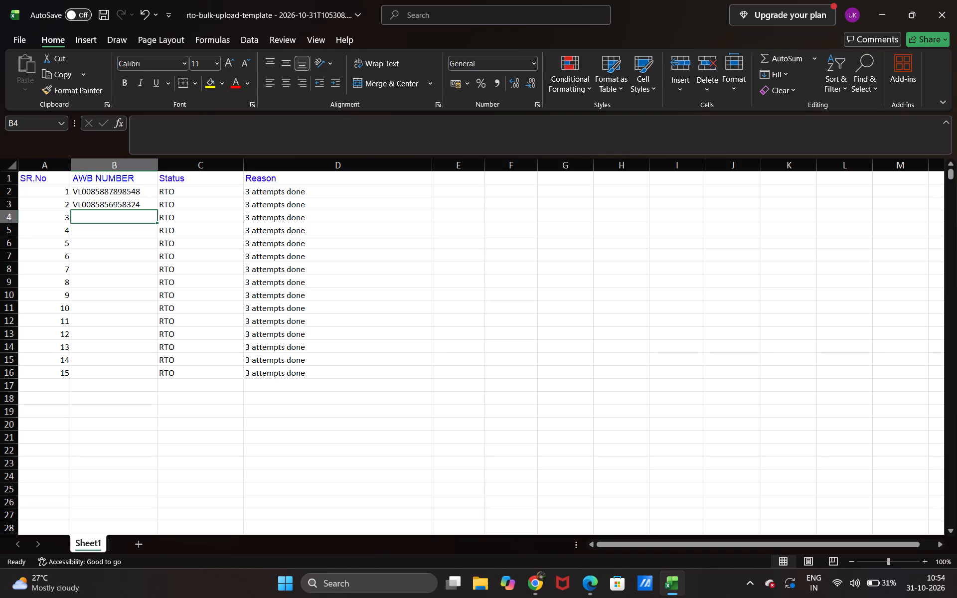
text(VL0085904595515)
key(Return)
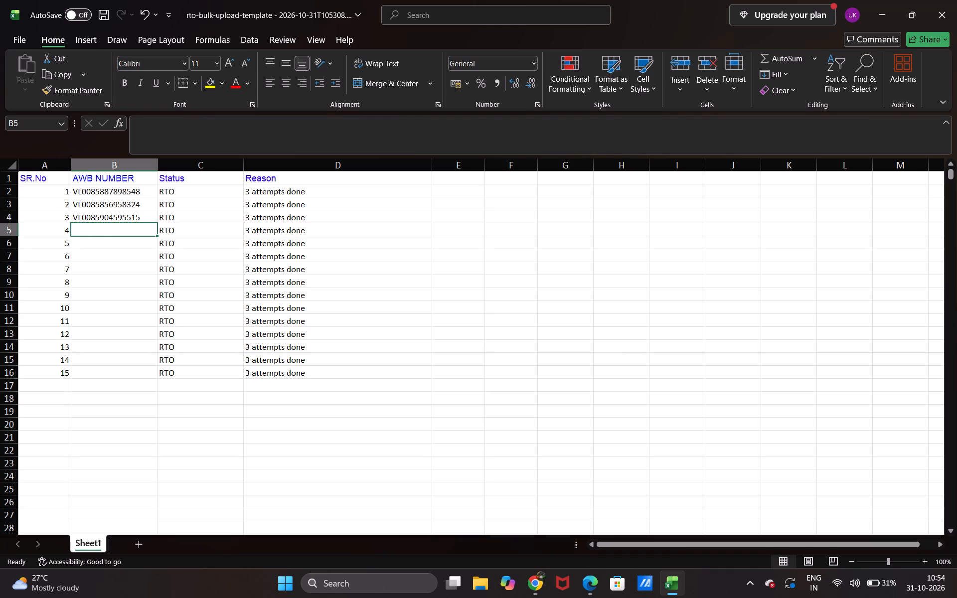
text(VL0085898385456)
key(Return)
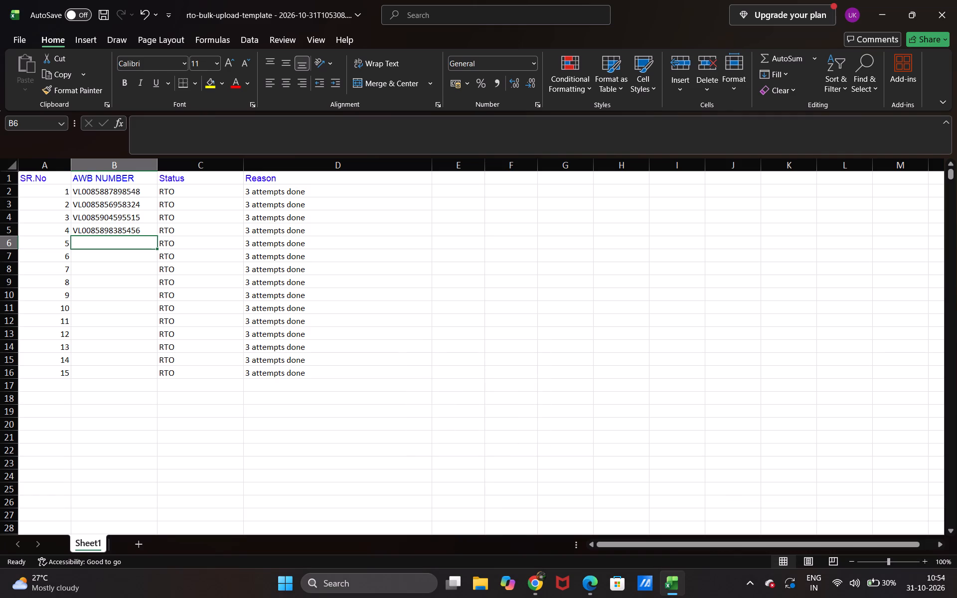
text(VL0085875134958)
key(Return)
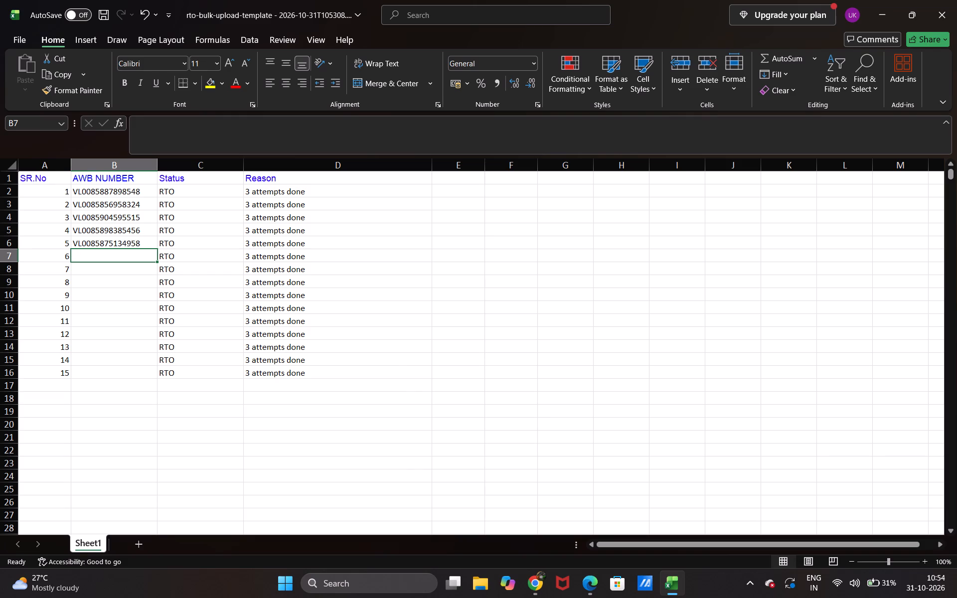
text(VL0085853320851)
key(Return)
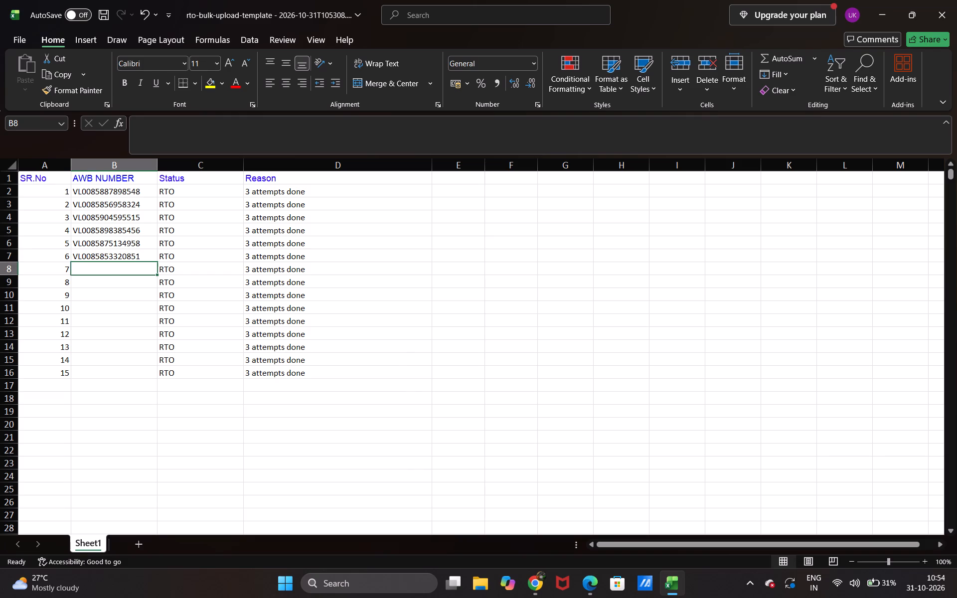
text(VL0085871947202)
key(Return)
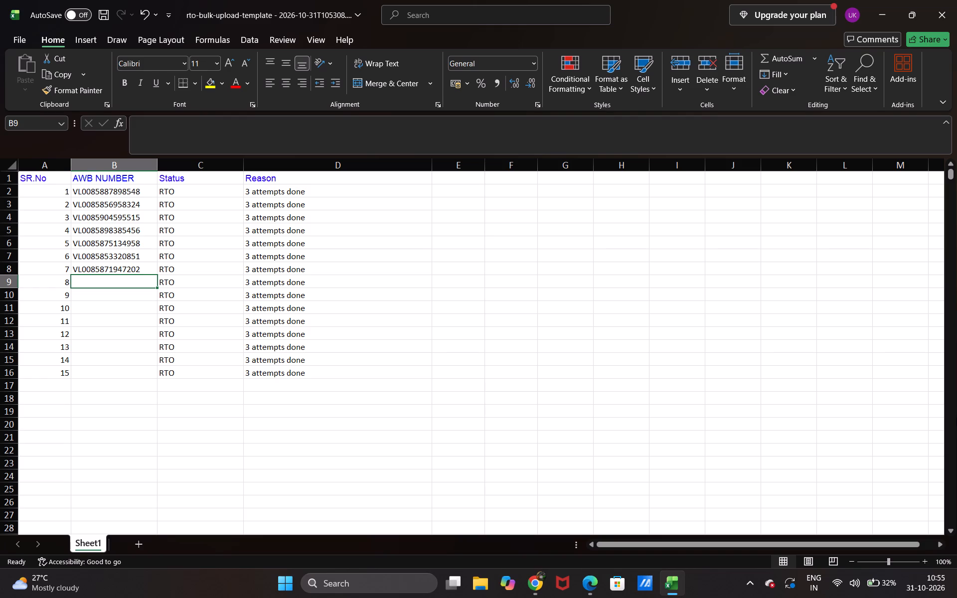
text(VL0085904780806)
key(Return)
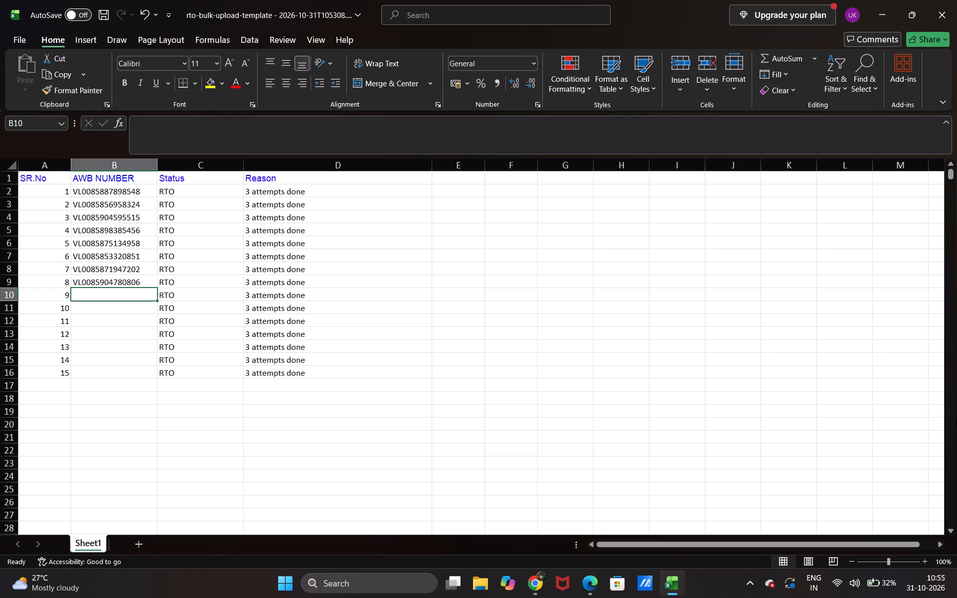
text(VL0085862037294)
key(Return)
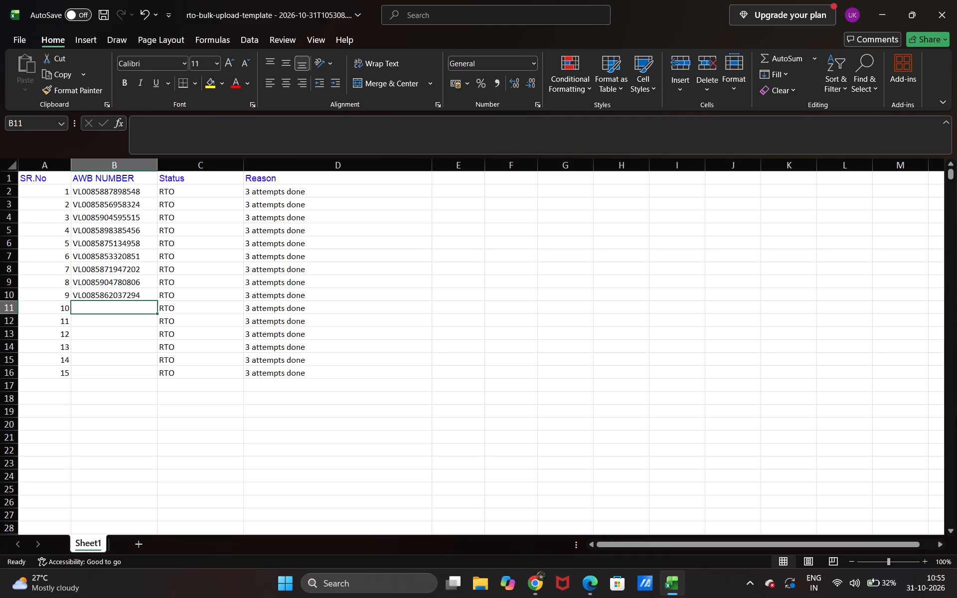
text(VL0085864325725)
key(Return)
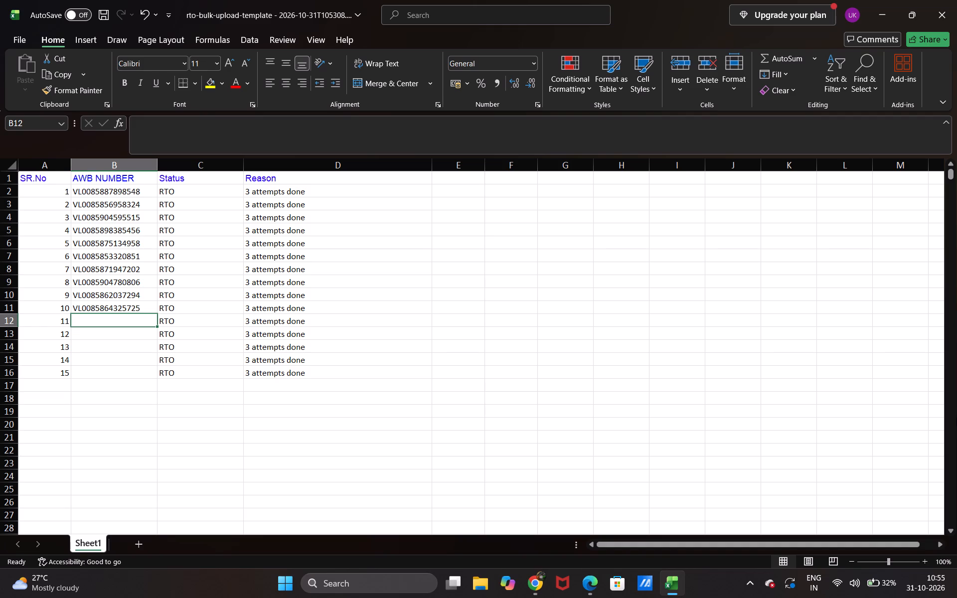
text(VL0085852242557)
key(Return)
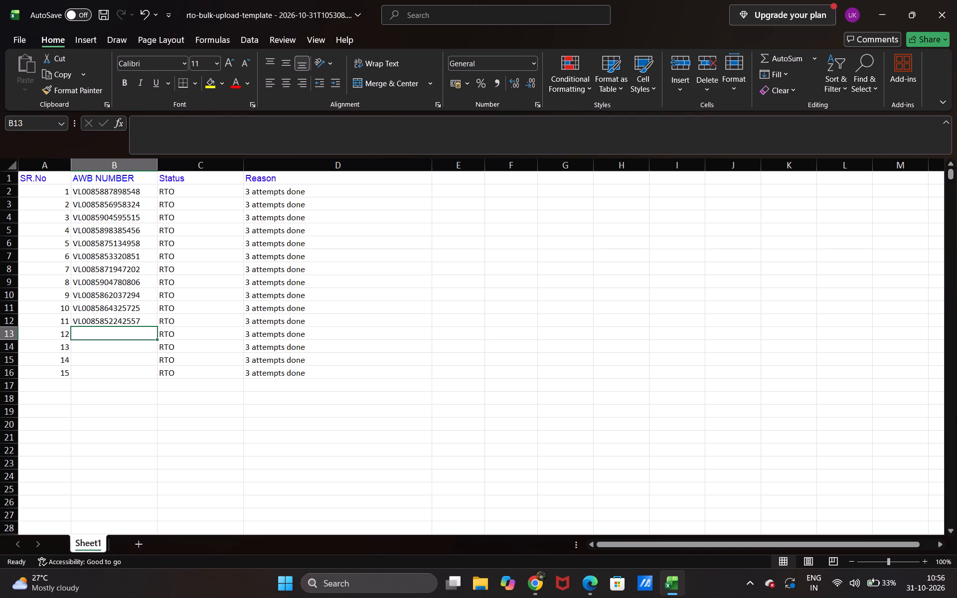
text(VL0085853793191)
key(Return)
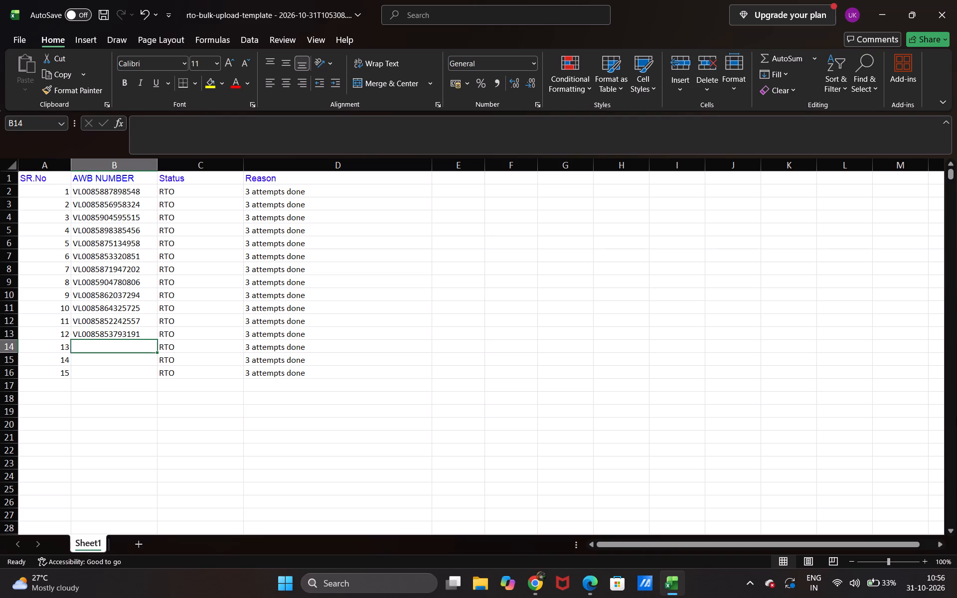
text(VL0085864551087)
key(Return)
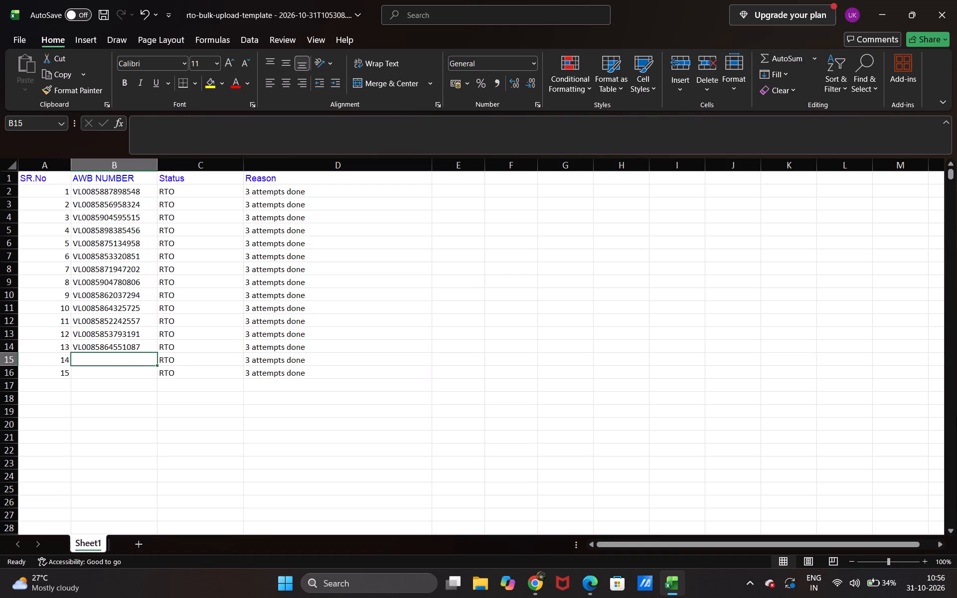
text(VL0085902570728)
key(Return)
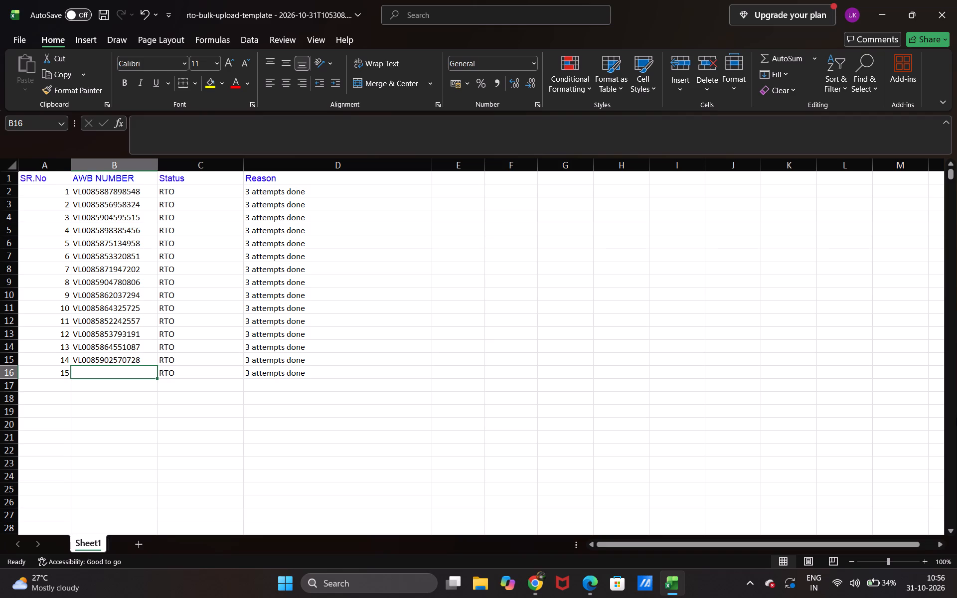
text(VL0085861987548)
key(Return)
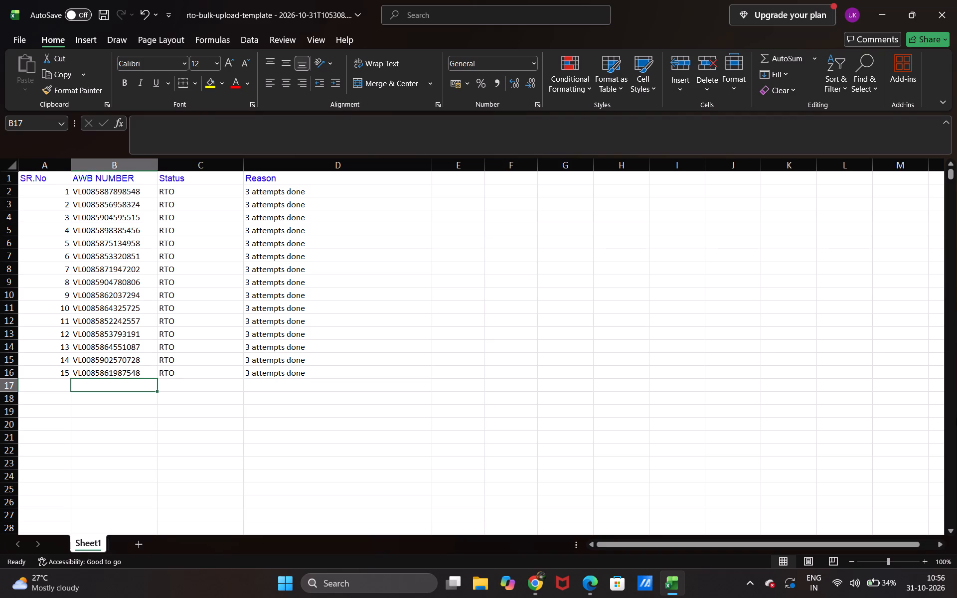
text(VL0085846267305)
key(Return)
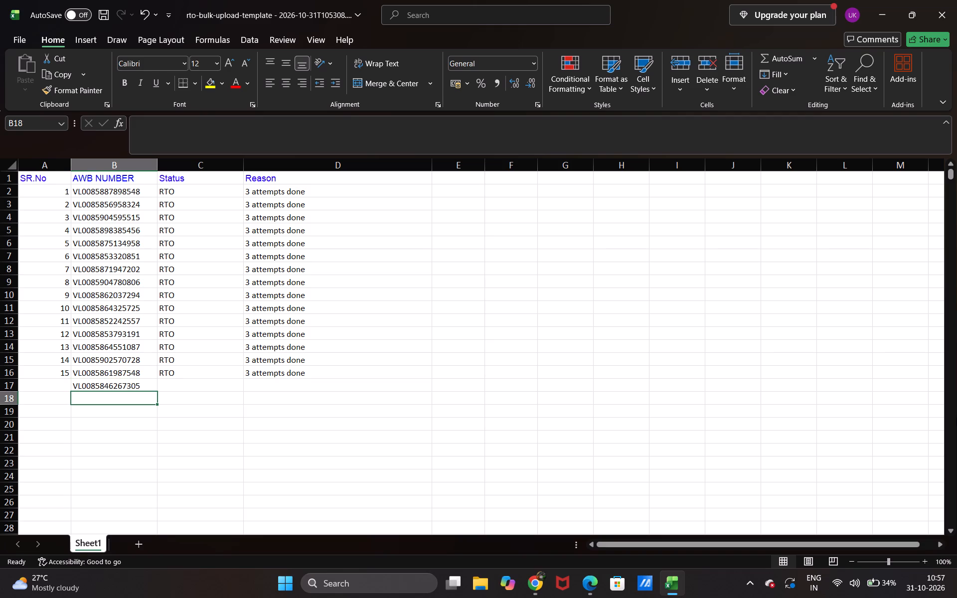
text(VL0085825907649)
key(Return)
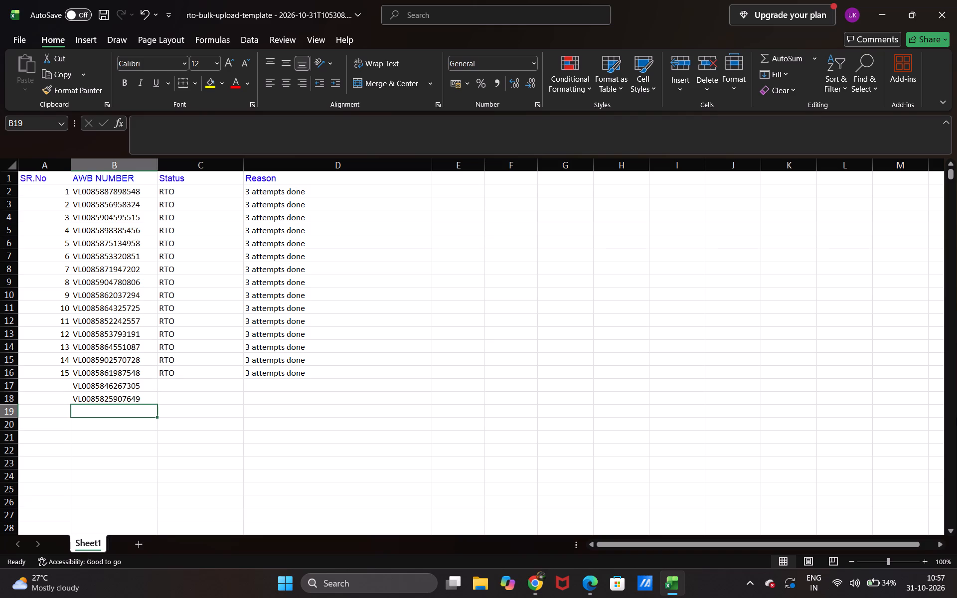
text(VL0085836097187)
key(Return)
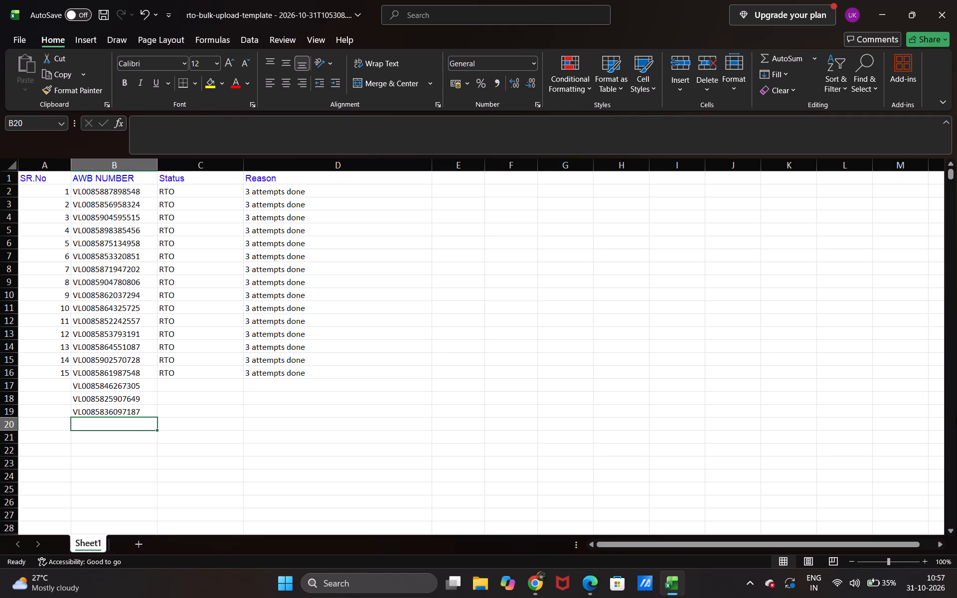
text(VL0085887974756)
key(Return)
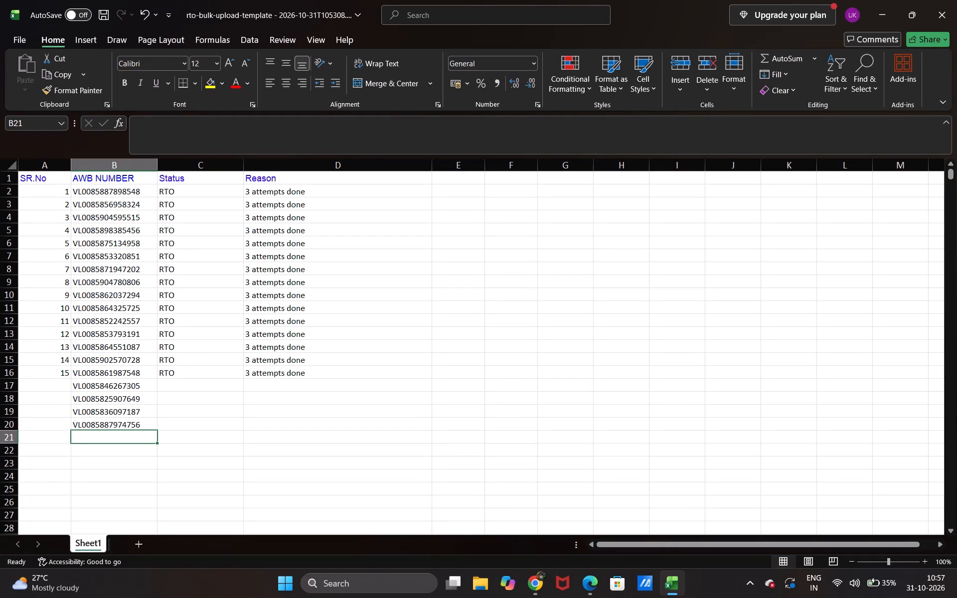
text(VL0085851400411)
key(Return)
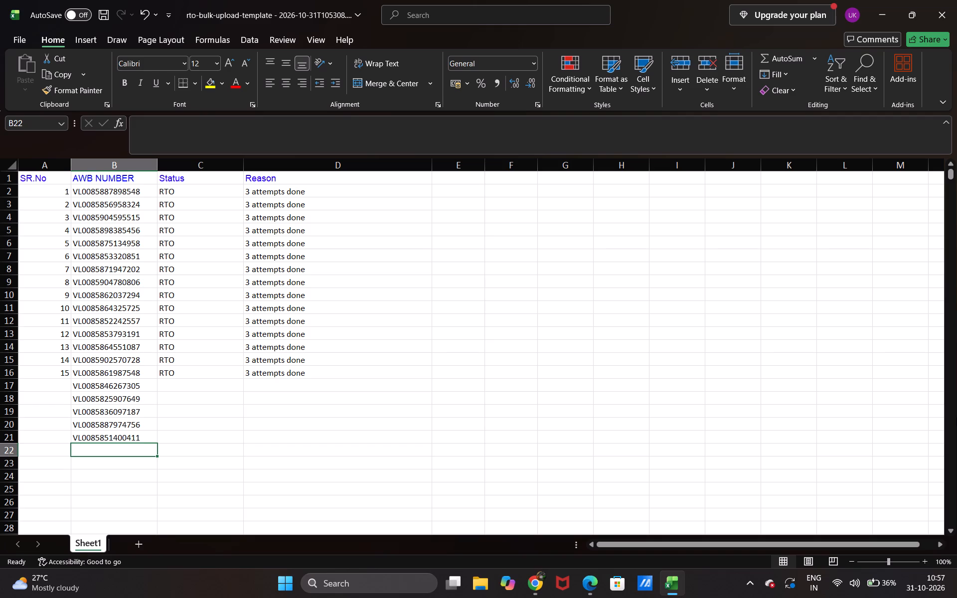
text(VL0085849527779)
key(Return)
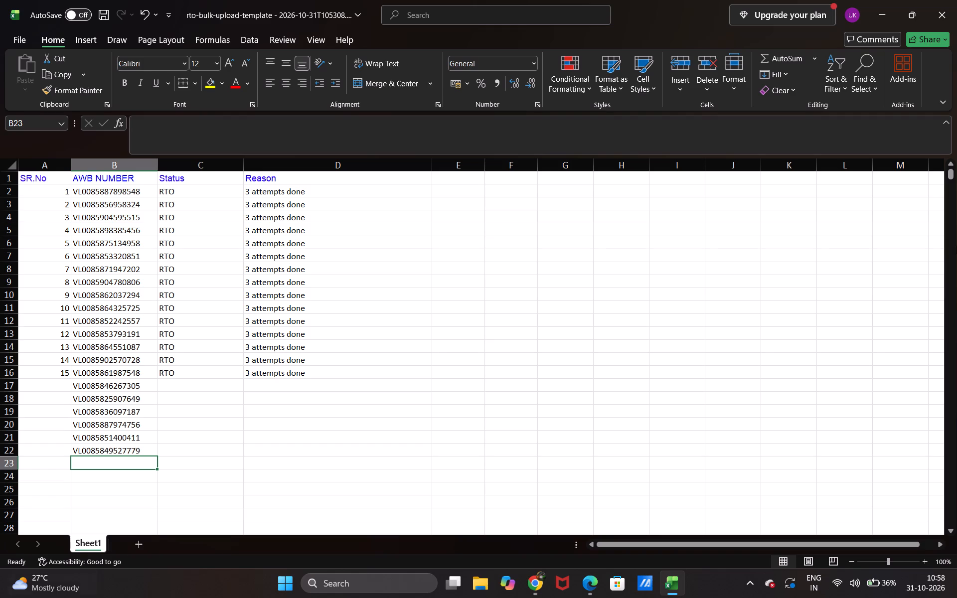
Fill the SR.No column from A2 down to A22 as a number series starting at 1.
click(58, 194)
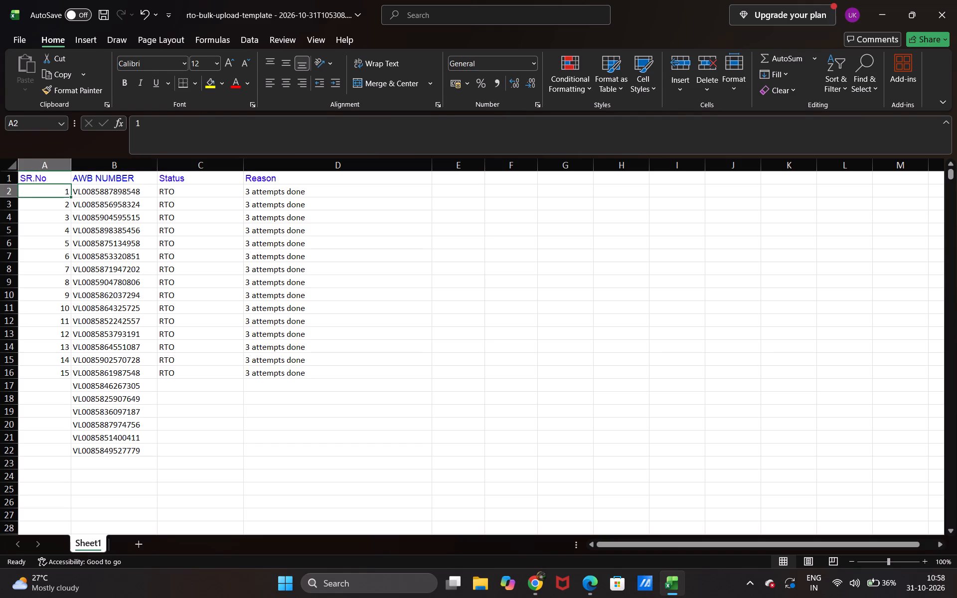
drag(71, 195, 68, 355)
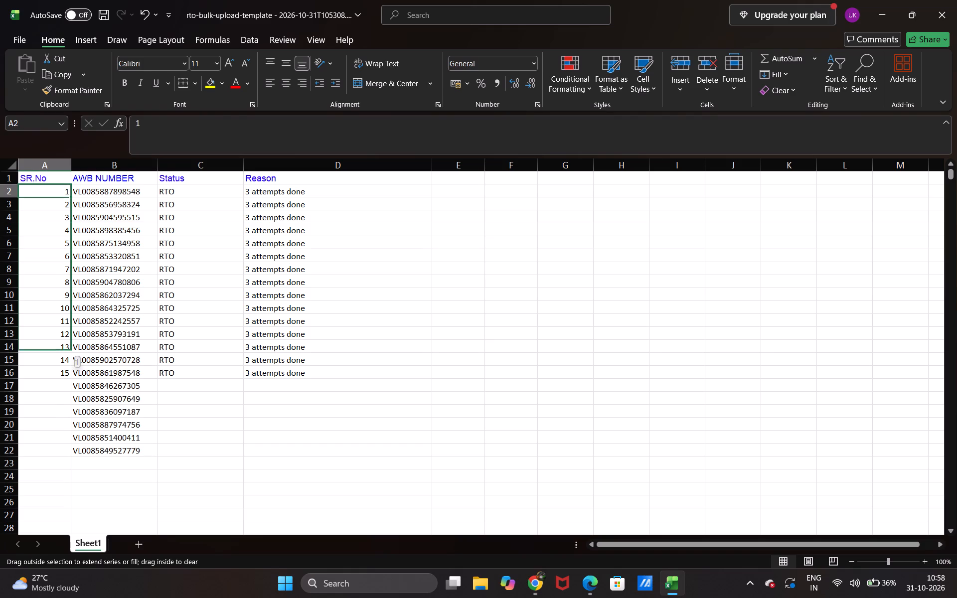
drag(68, 355, 59, 453)
right_click(62, 450)
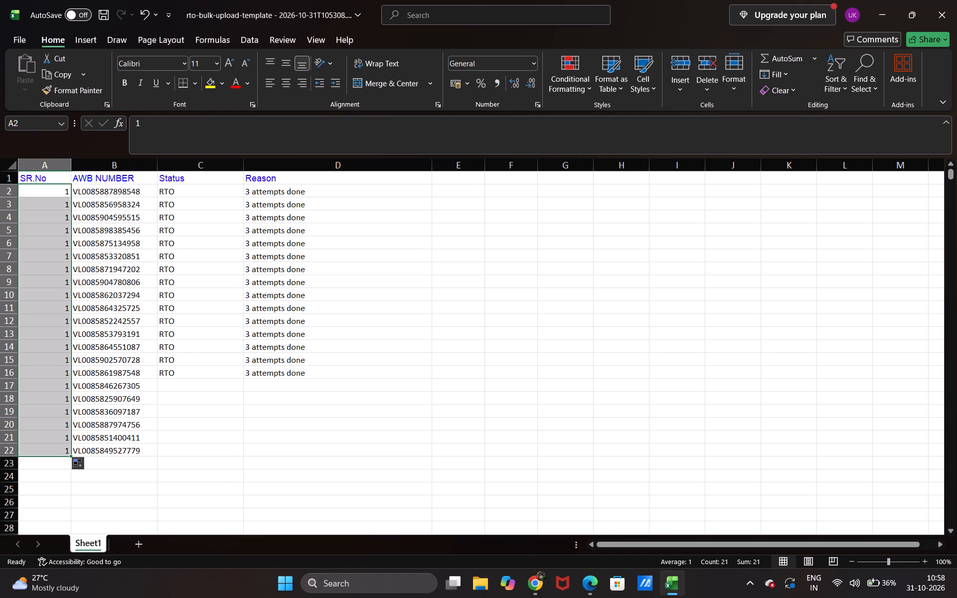
click(60, 450)
click(76, 462)
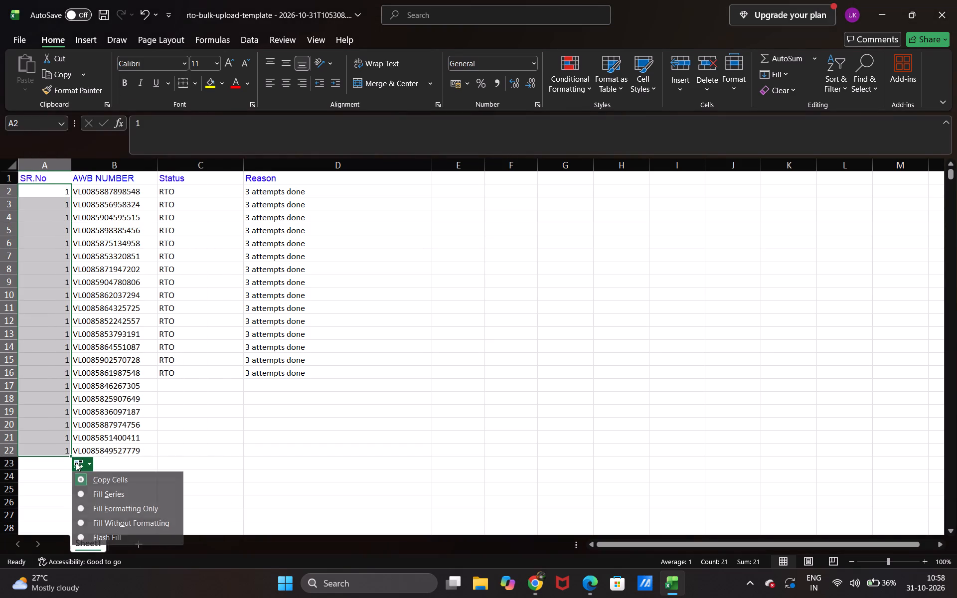
click(112, 494)
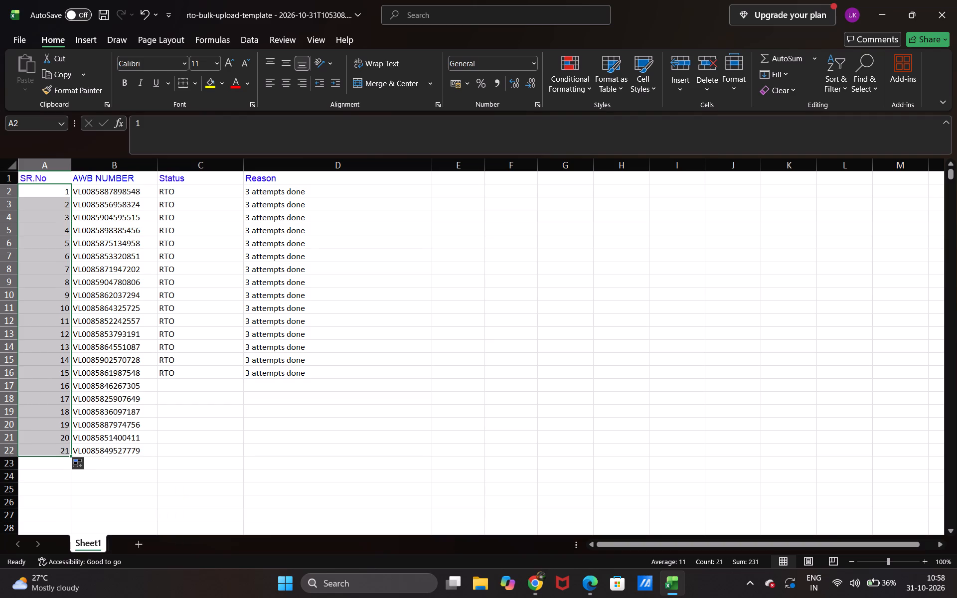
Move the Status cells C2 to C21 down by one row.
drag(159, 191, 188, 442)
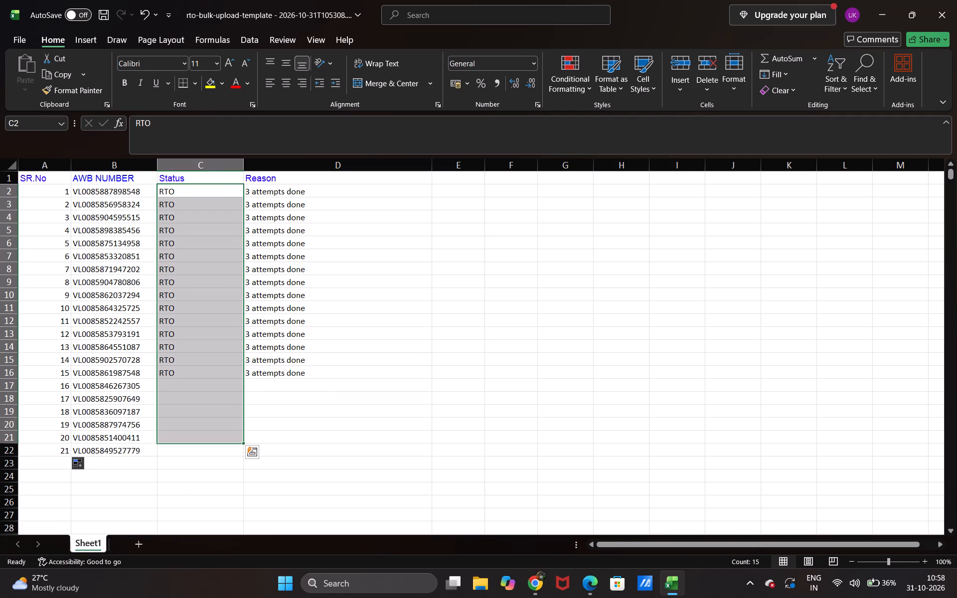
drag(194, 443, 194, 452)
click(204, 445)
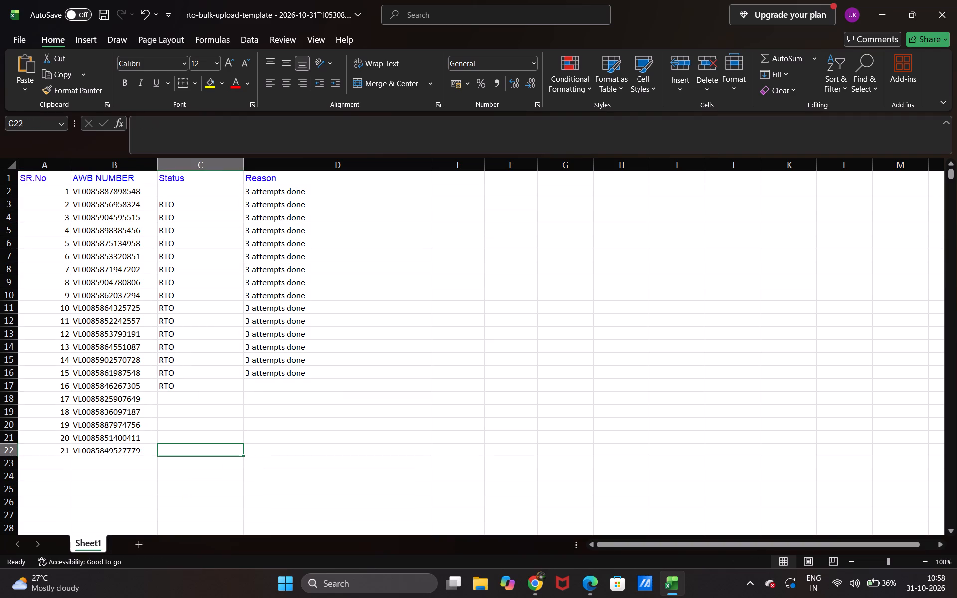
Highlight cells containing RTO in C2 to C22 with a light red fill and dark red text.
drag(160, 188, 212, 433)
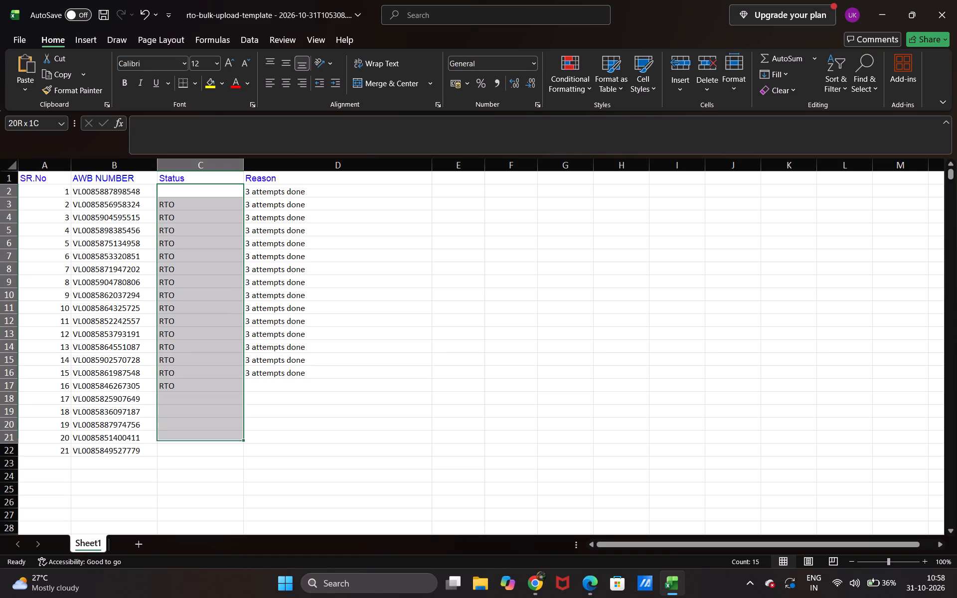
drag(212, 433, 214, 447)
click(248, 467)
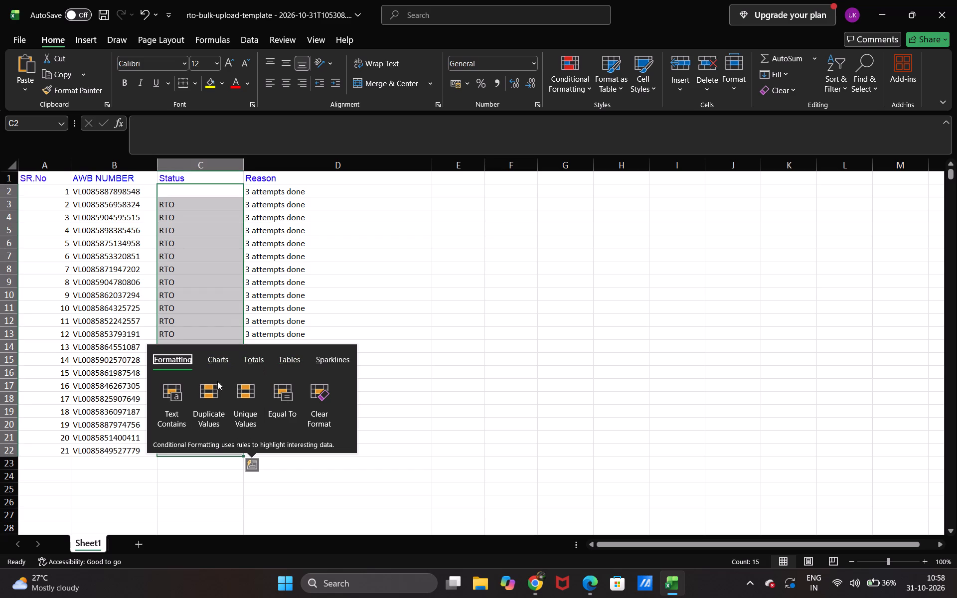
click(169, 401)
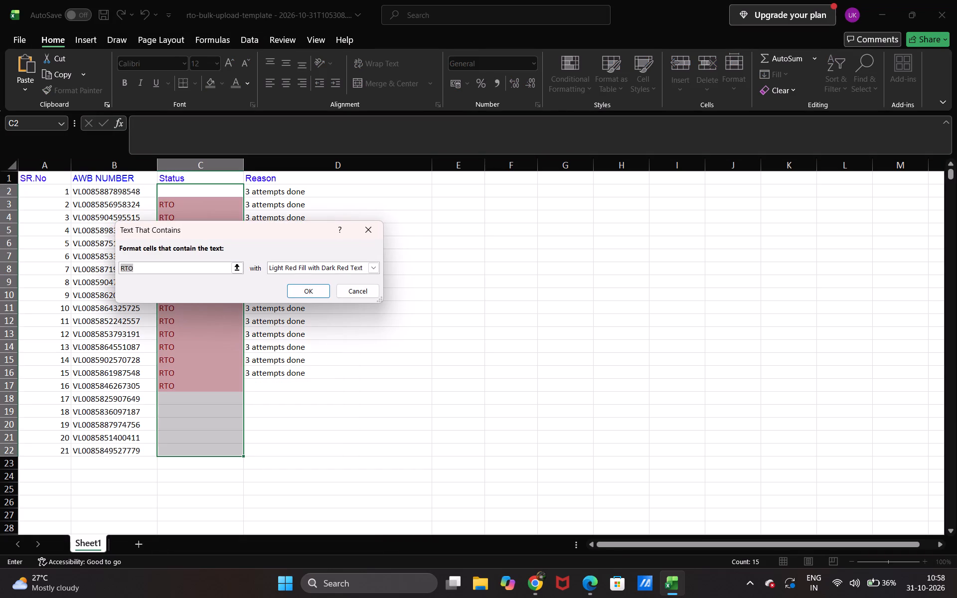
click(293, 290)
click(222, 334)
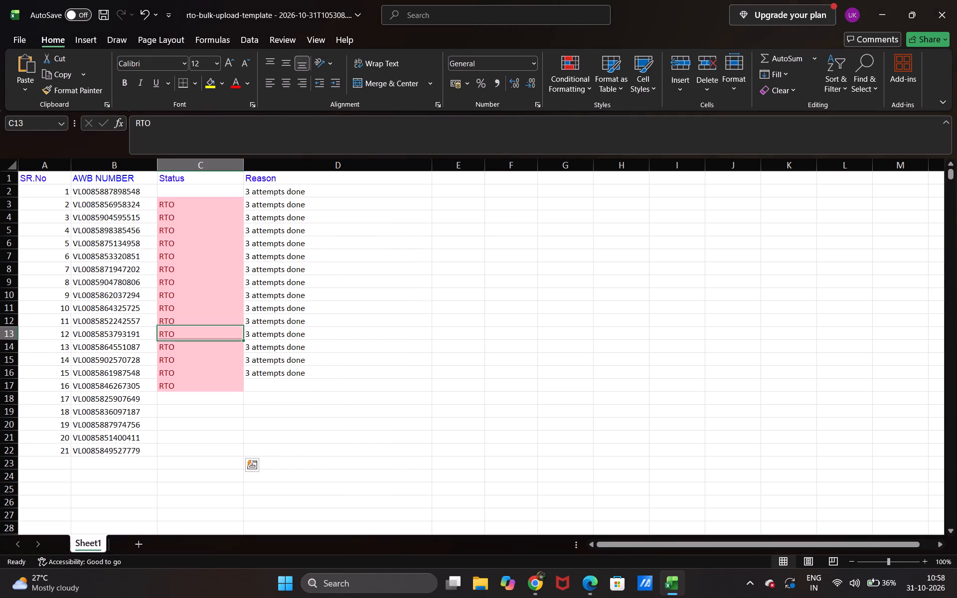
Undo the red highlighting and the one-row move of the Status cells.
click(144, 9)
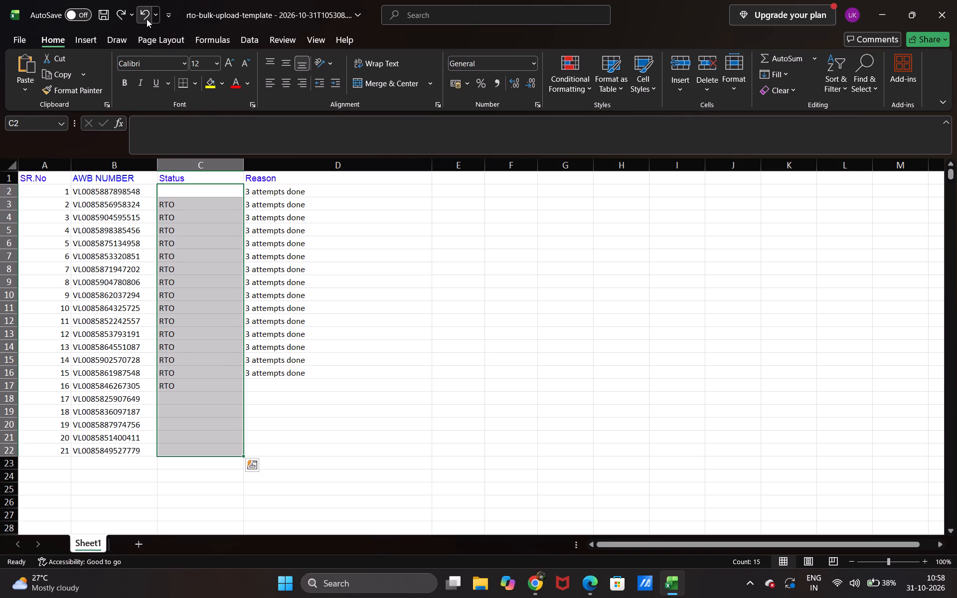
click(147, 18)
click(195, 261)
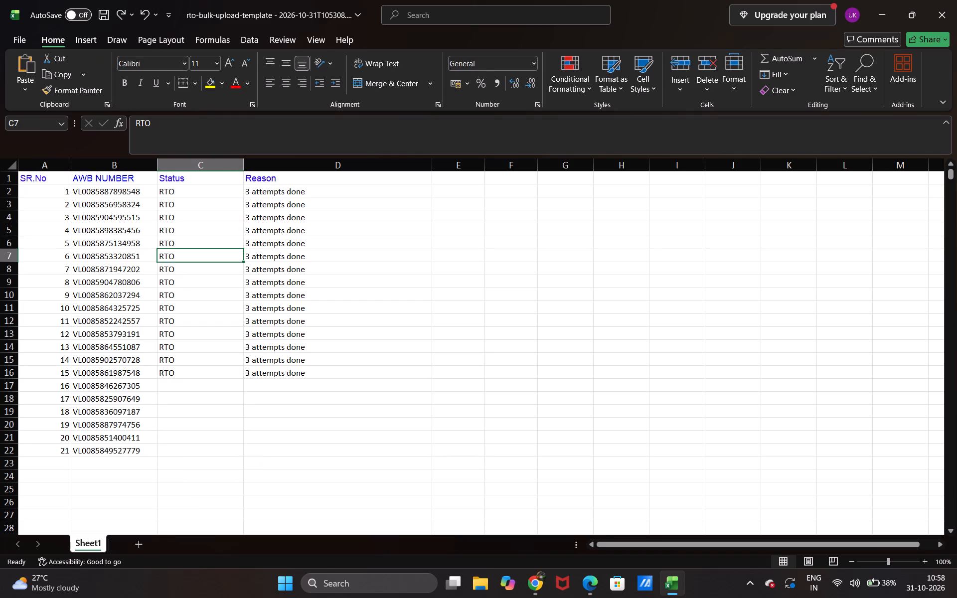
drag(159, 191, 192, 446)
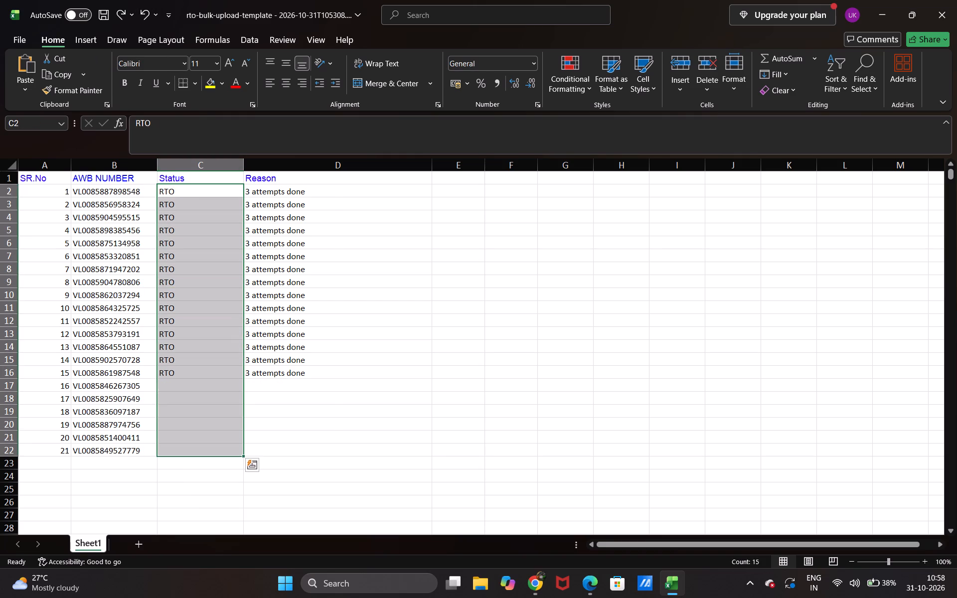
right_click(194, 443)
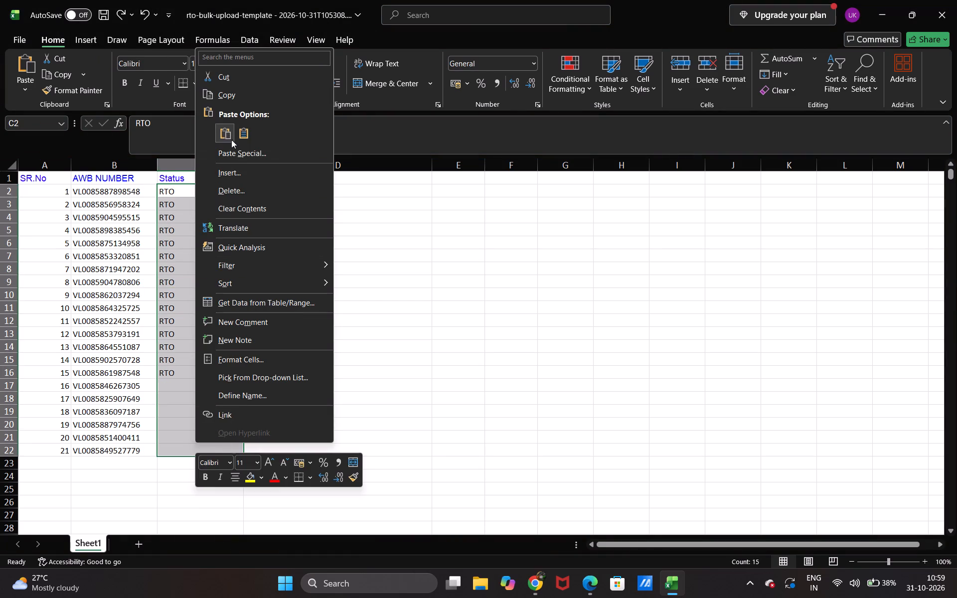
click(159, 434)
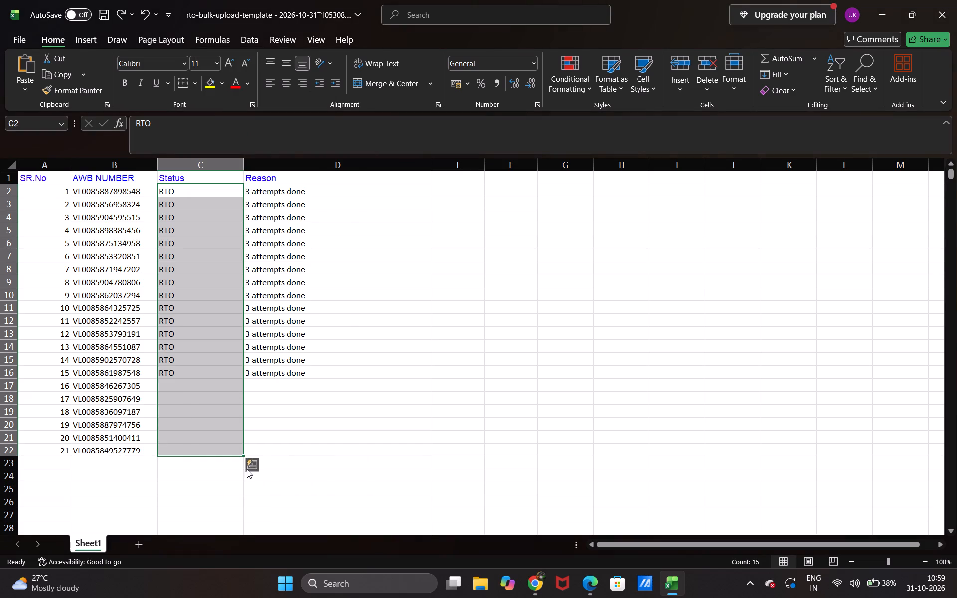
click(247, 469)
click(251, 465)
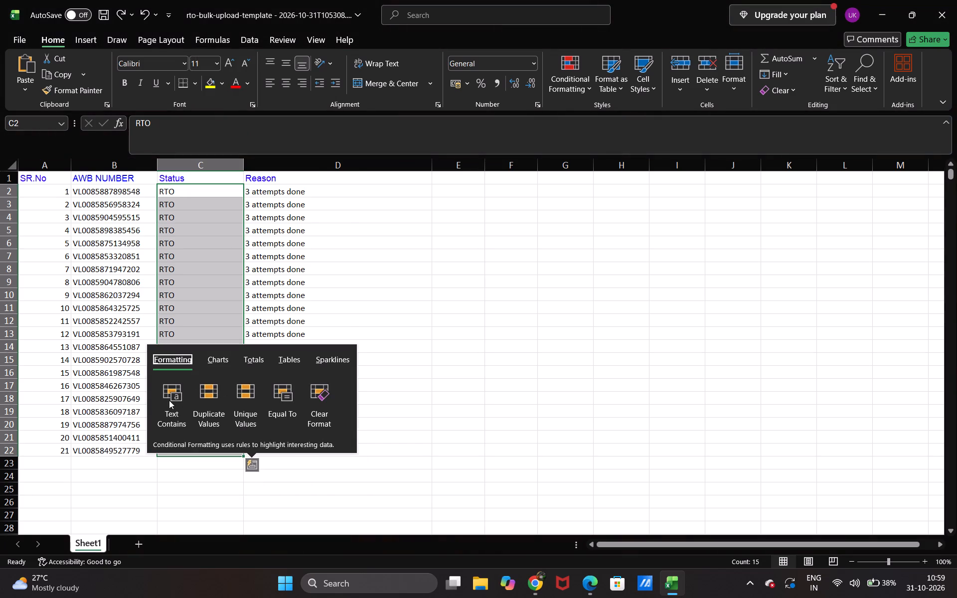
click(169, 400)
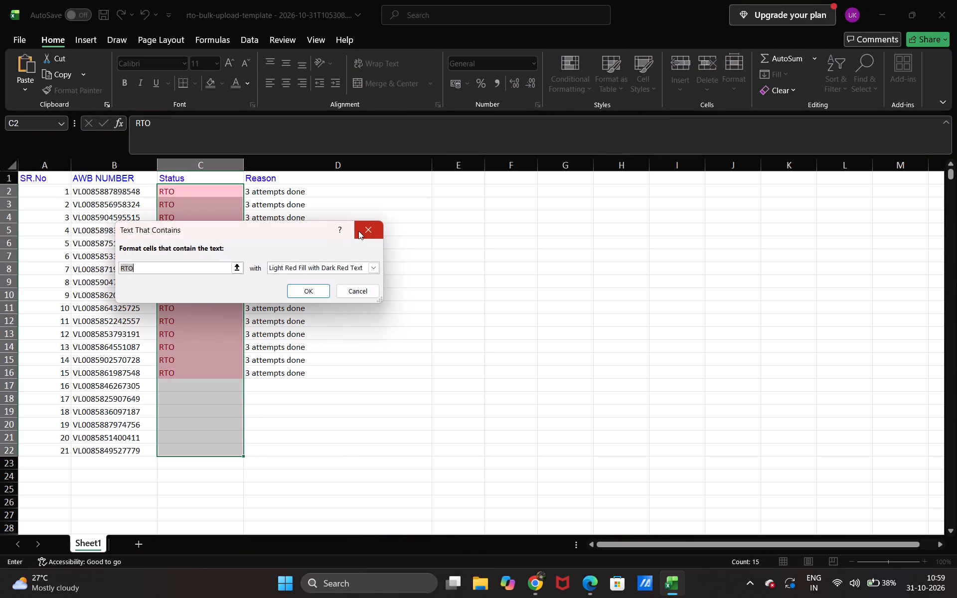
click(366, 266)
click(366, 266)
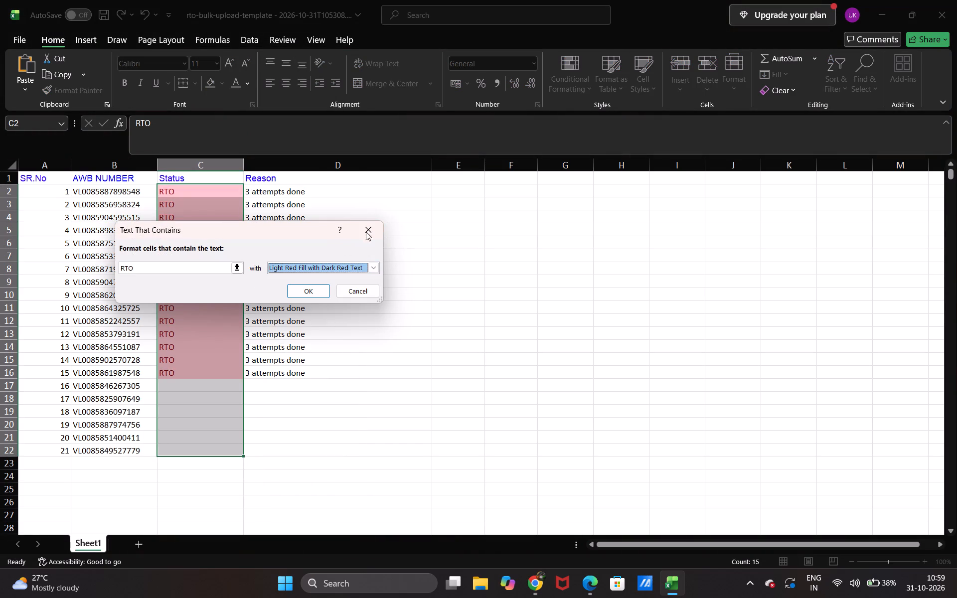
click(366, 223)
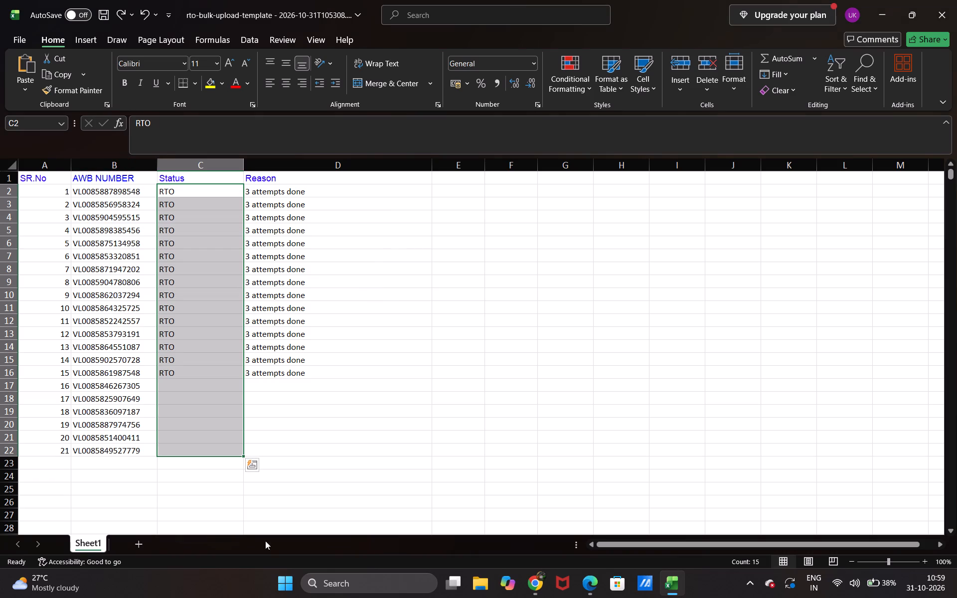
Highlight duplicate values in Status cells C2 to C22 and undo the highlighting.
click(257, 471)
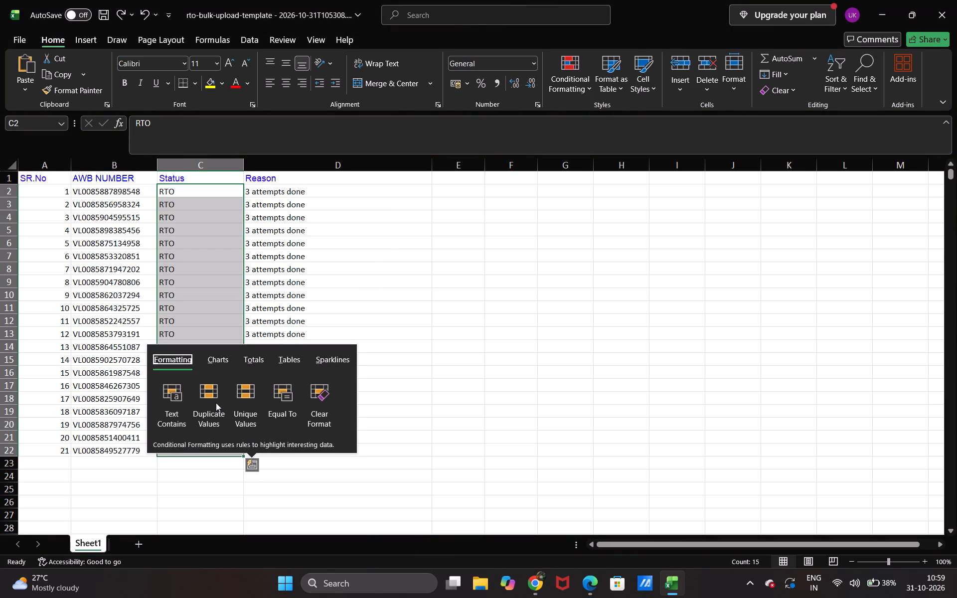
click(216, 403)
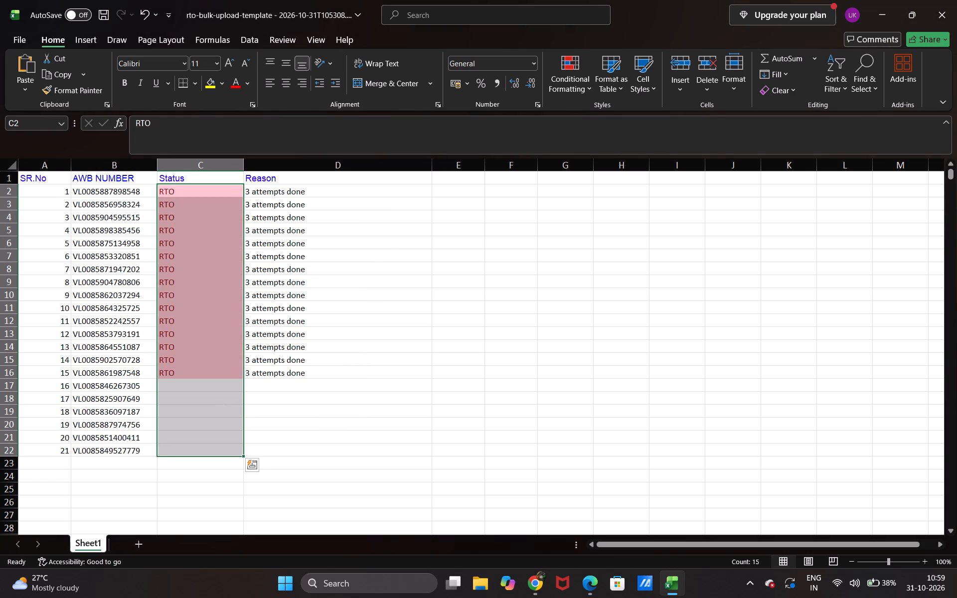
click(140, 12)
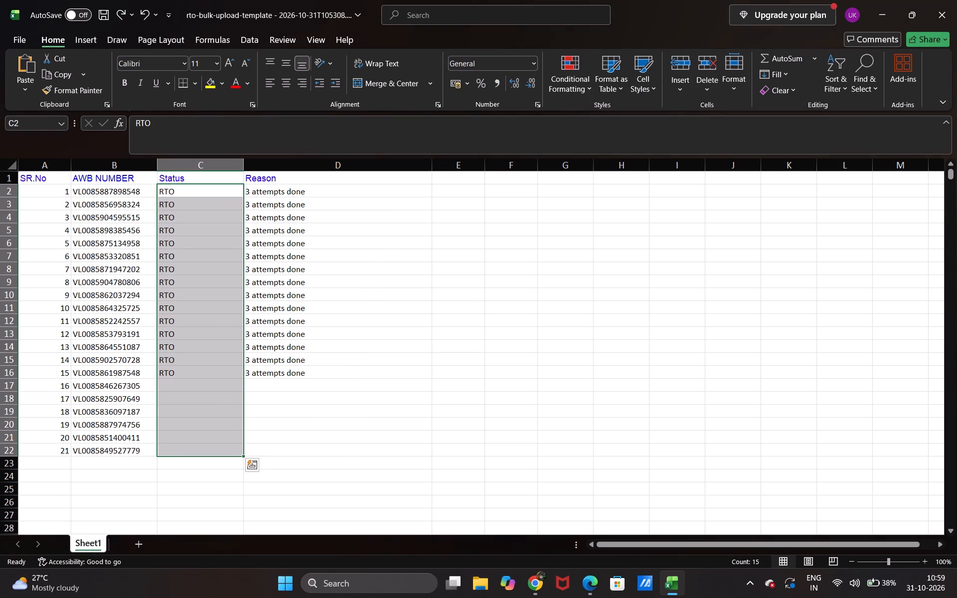
Convert the selected Status cells C2 to C22 into a table.
click(256, 467)
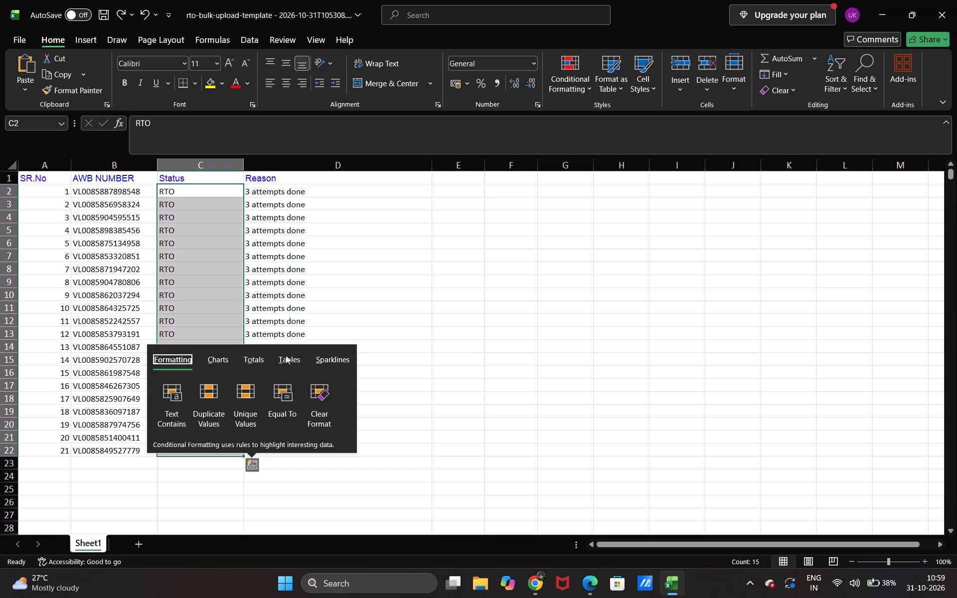
click(251, 360)
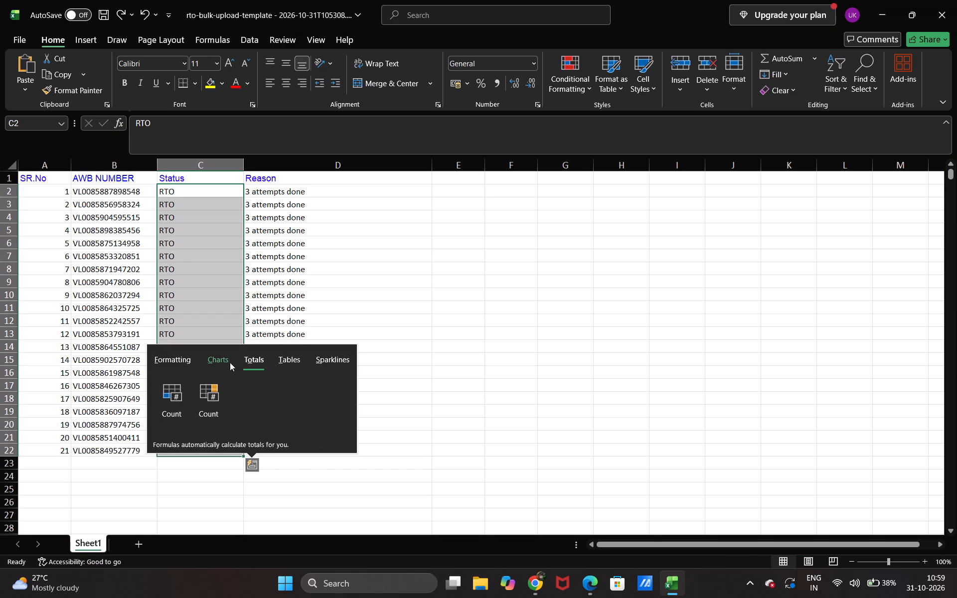
click(227, 361)
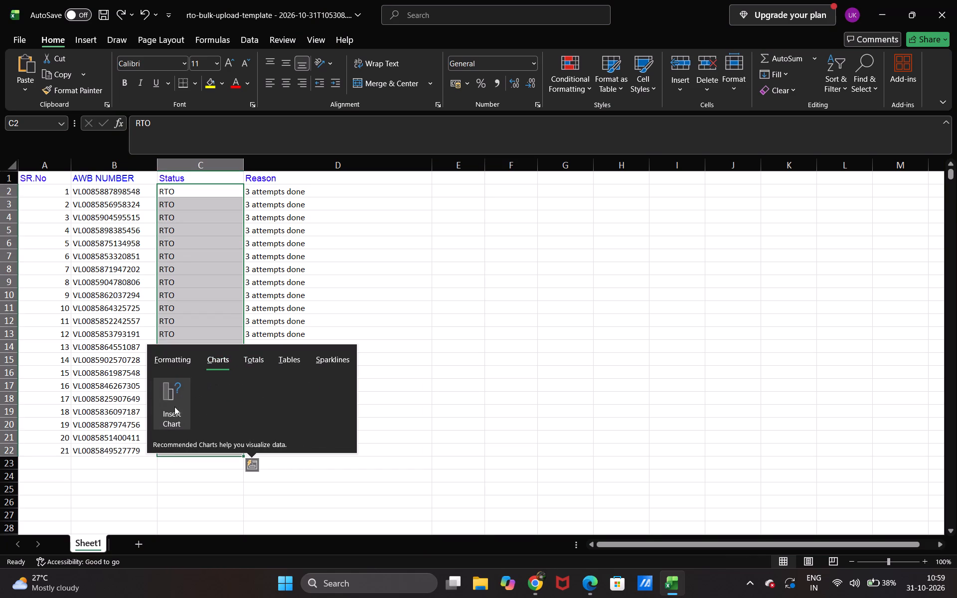
click(177, 357)
scroll(206, 418, down, 2)
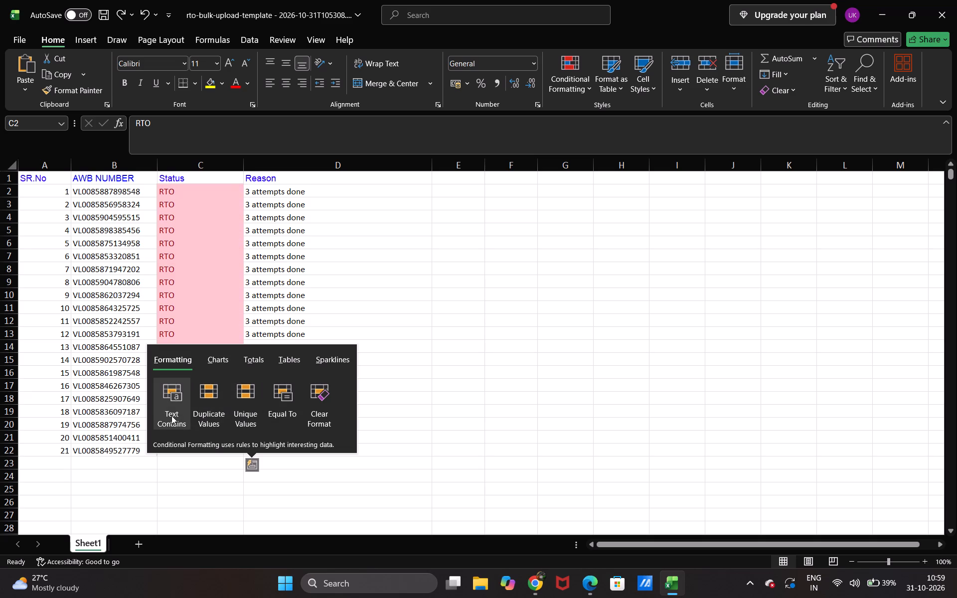
click(335, 360)
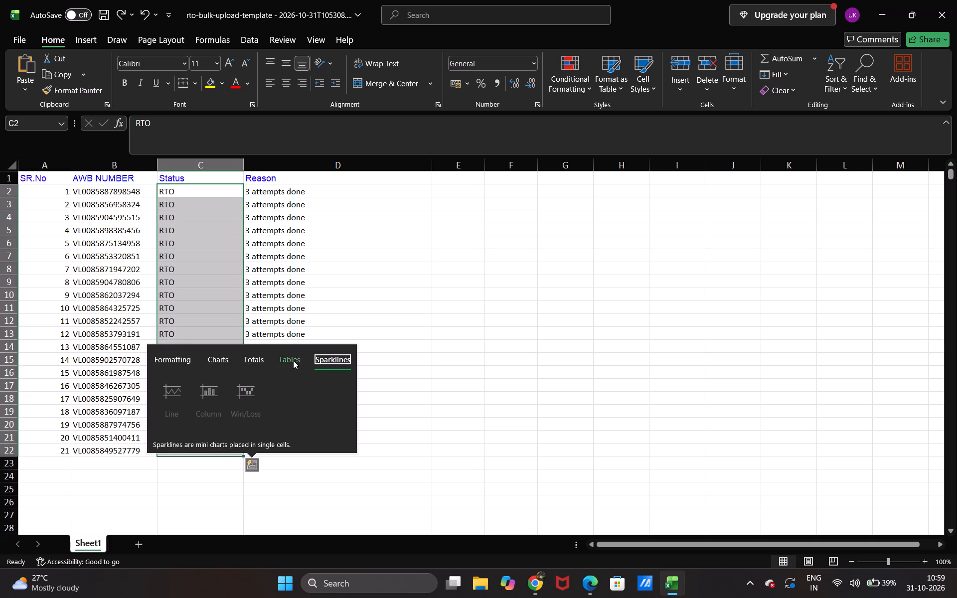
click(293, 360)
click(172, 403)
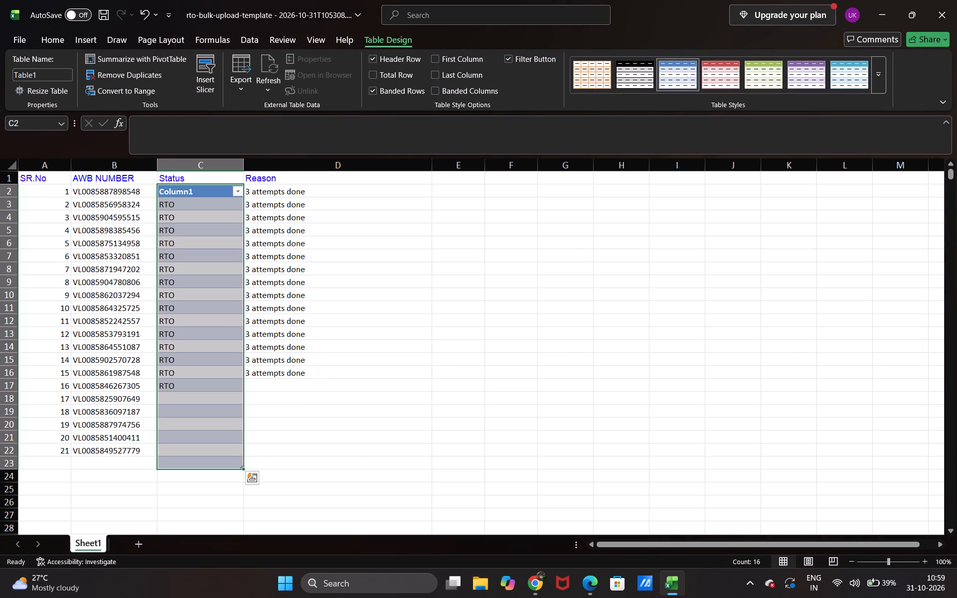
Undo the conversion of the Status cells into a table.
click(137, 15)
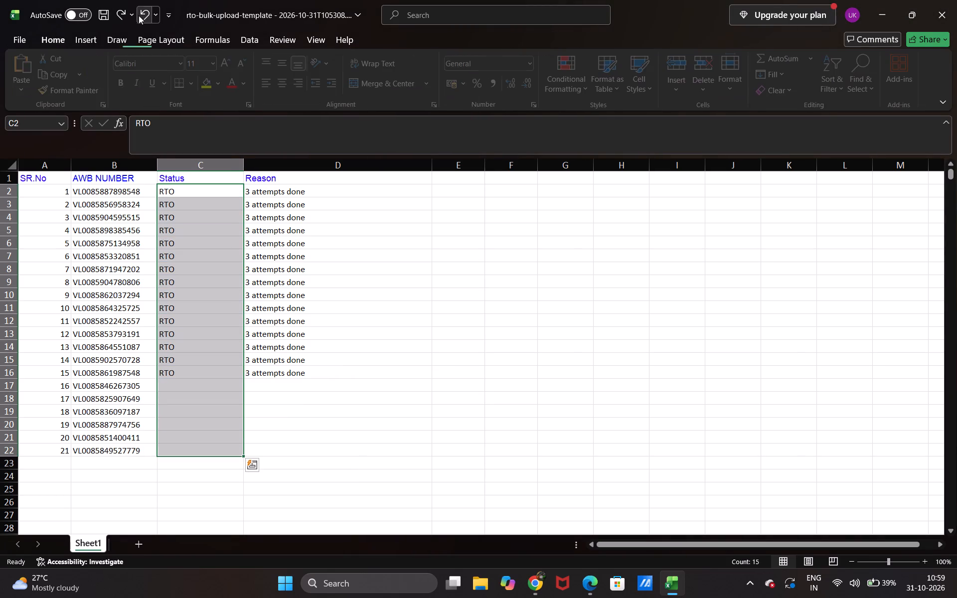
Apply unique-values highlighting to Status cells C2 to C22.
click(252, 468)
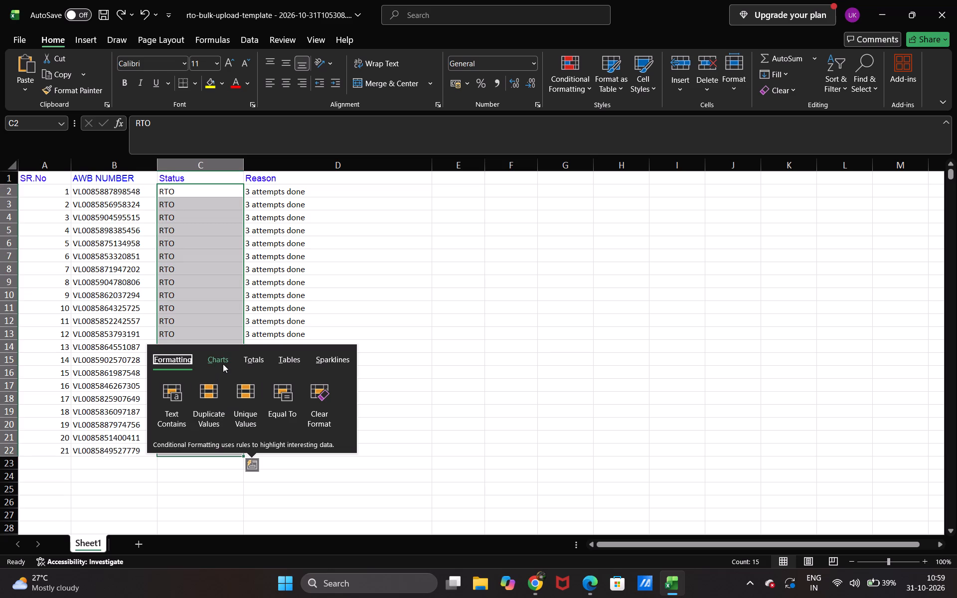
scroll(188, 403, down, 2)
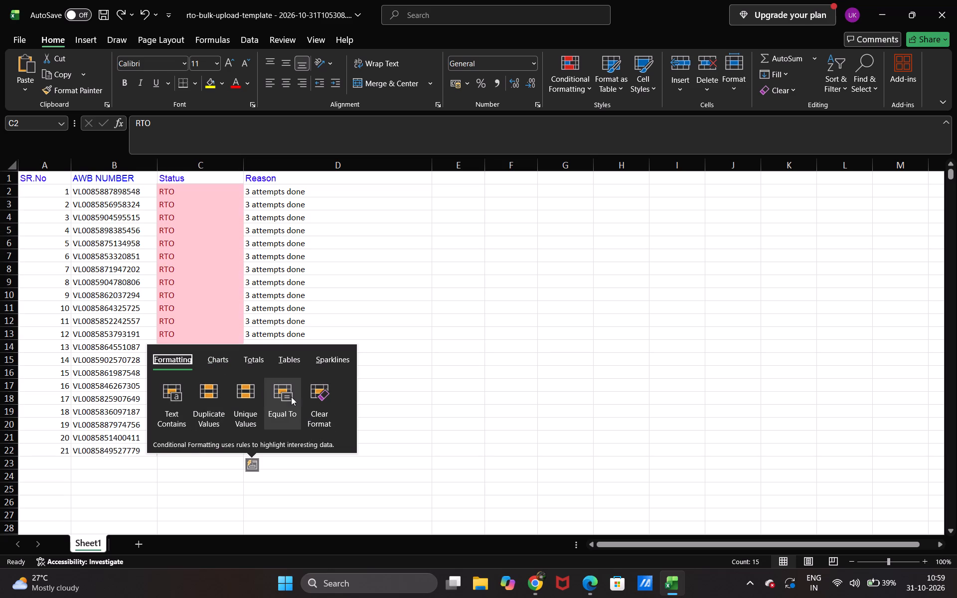
click(251, 399)
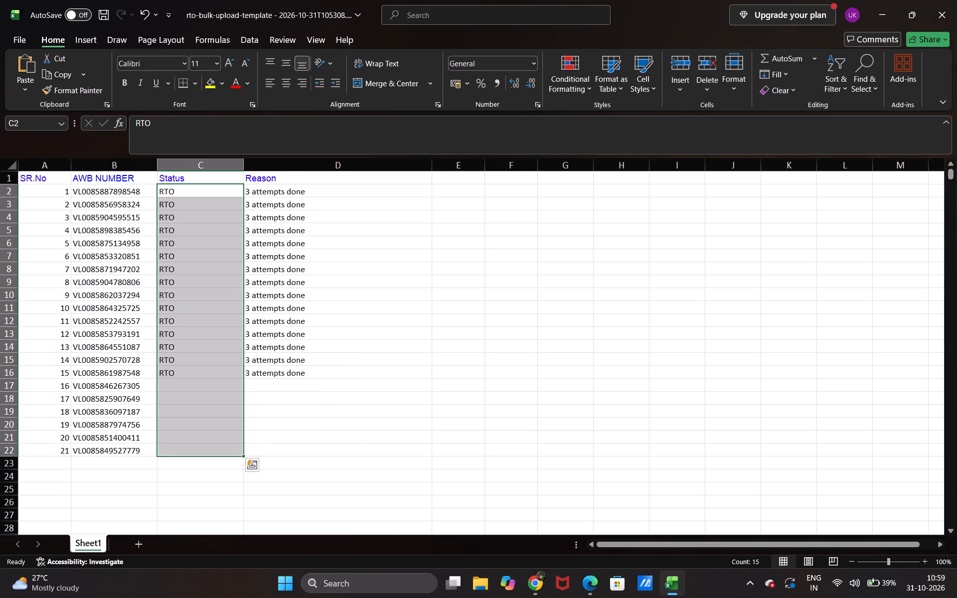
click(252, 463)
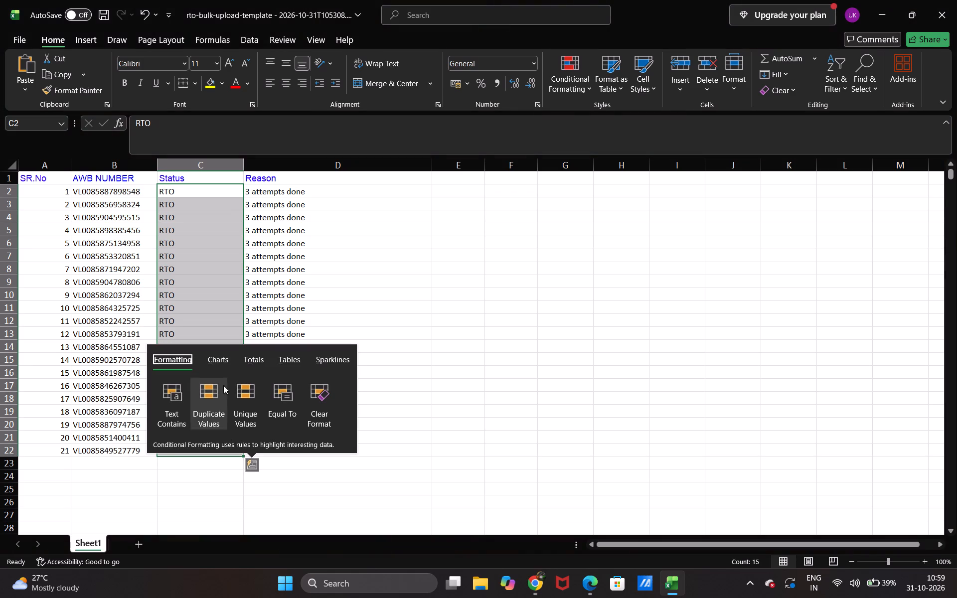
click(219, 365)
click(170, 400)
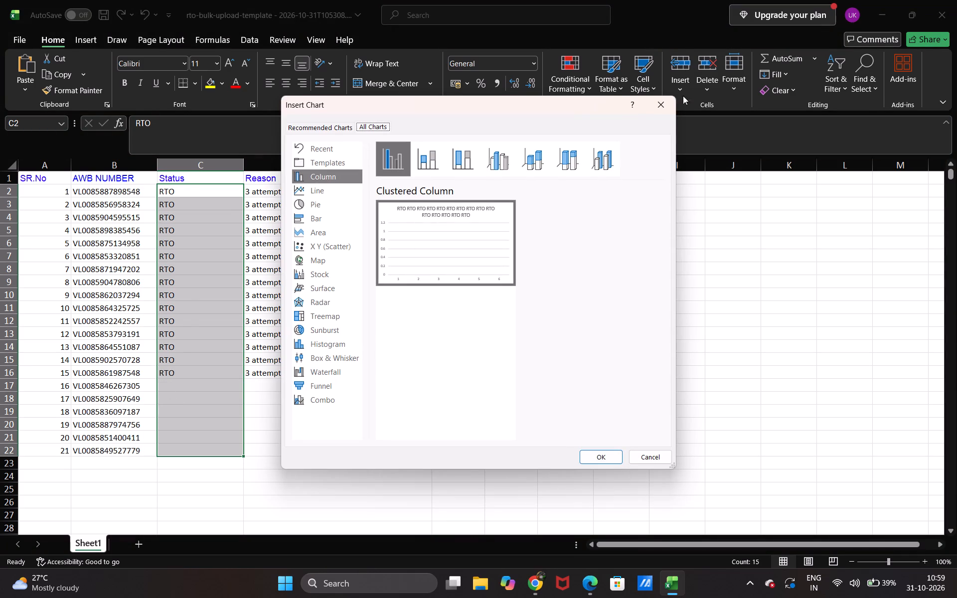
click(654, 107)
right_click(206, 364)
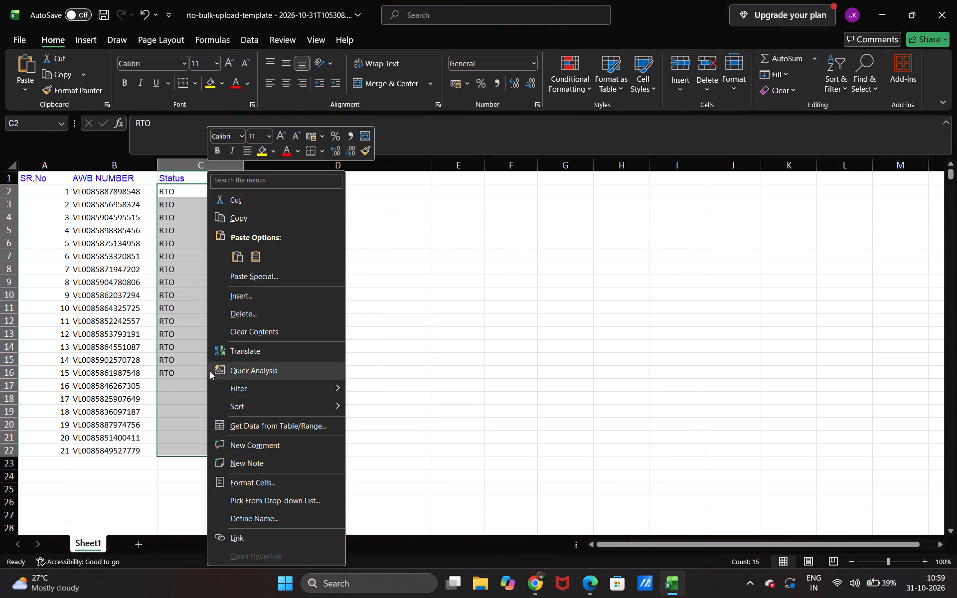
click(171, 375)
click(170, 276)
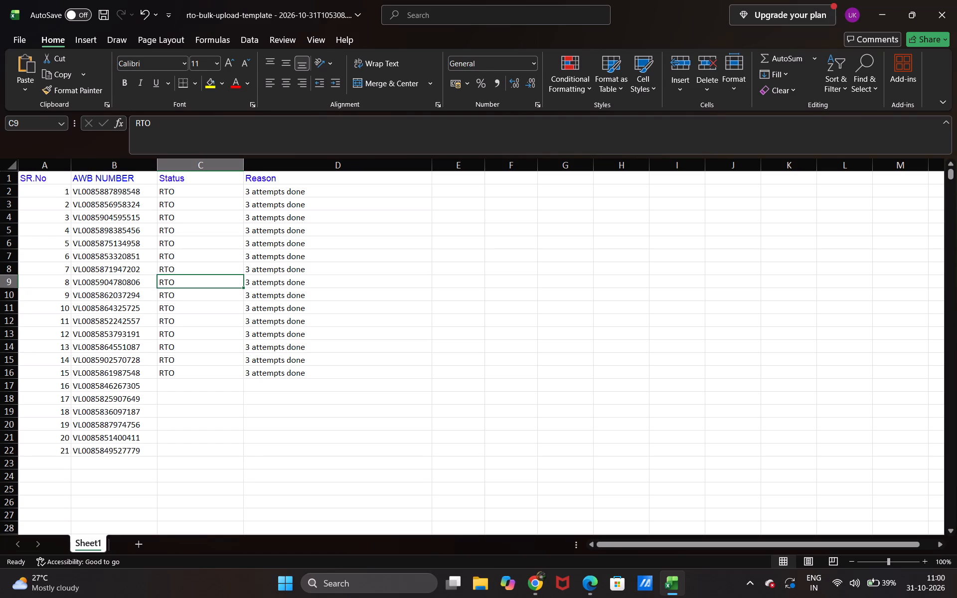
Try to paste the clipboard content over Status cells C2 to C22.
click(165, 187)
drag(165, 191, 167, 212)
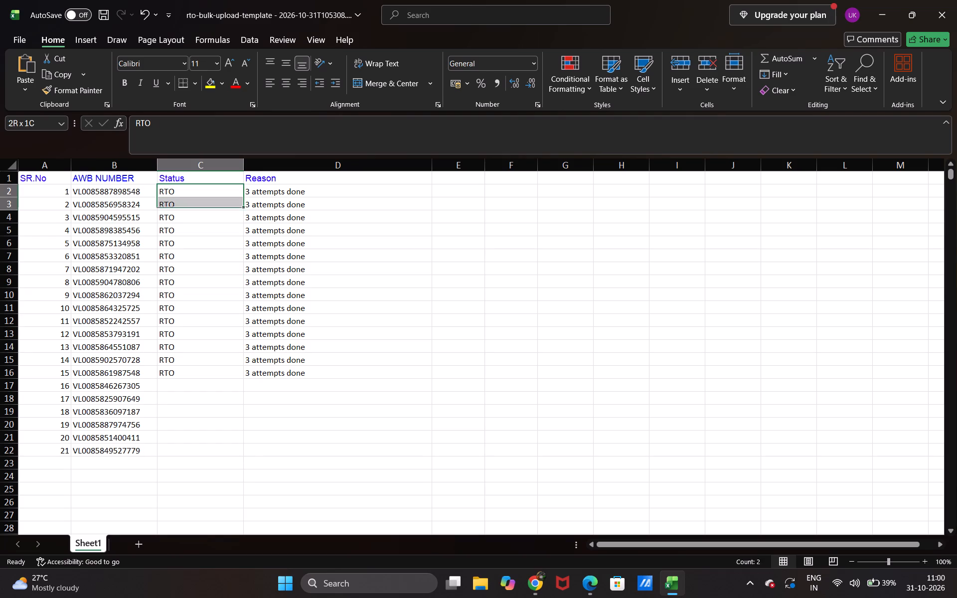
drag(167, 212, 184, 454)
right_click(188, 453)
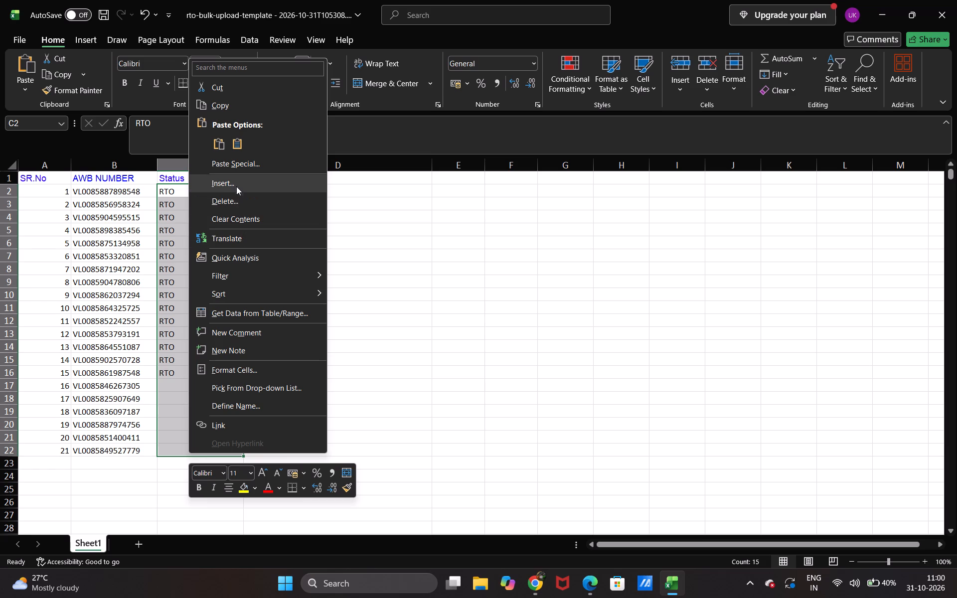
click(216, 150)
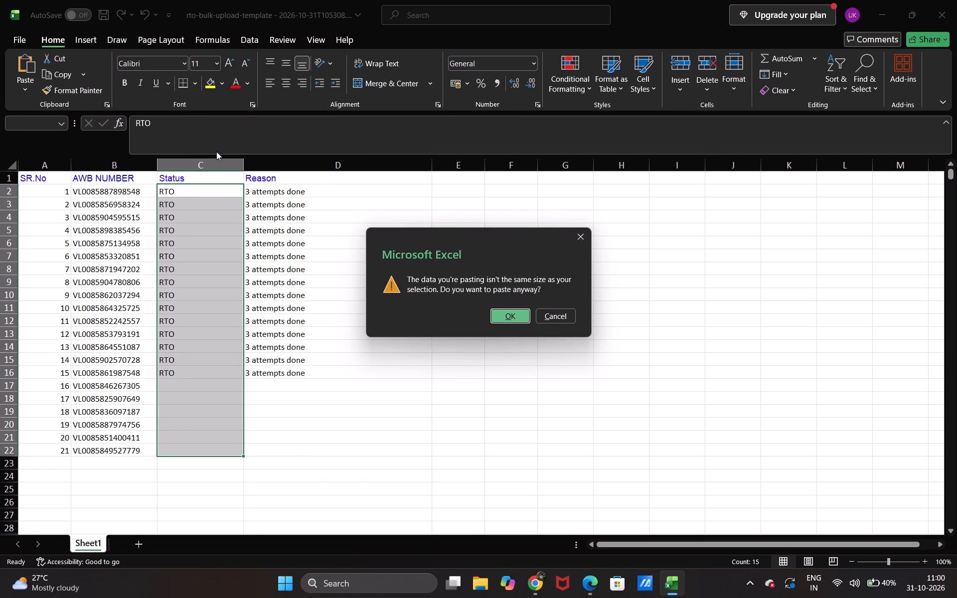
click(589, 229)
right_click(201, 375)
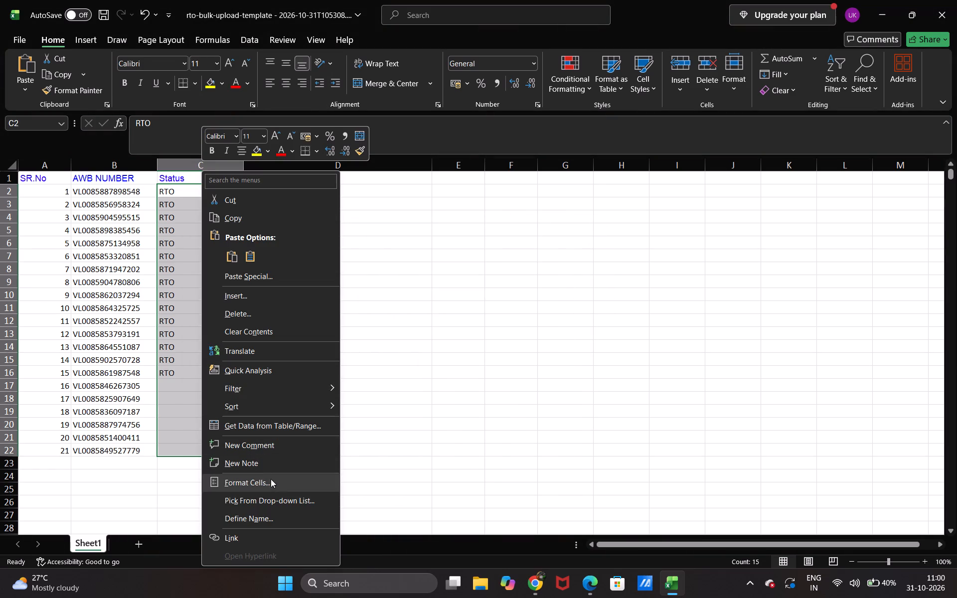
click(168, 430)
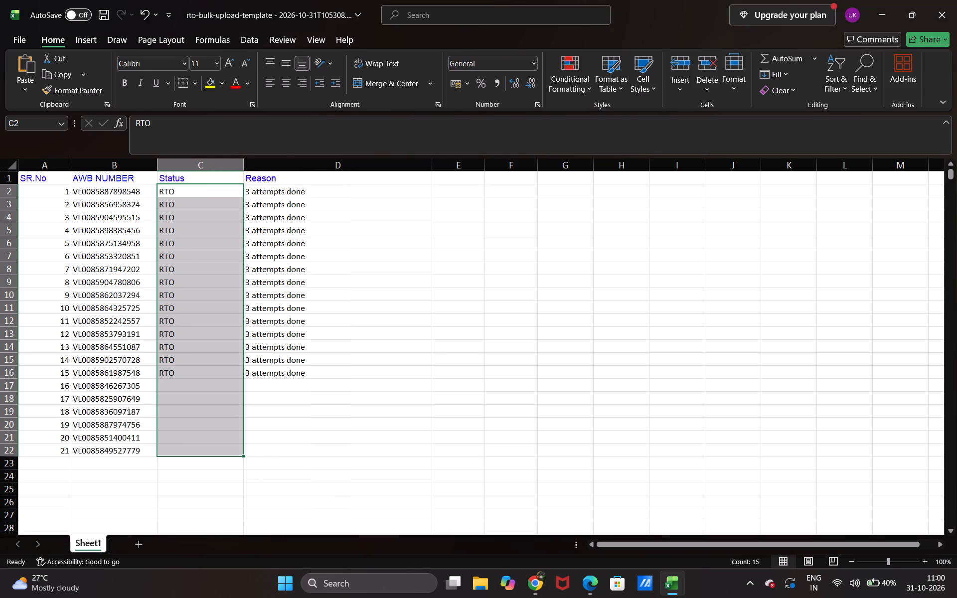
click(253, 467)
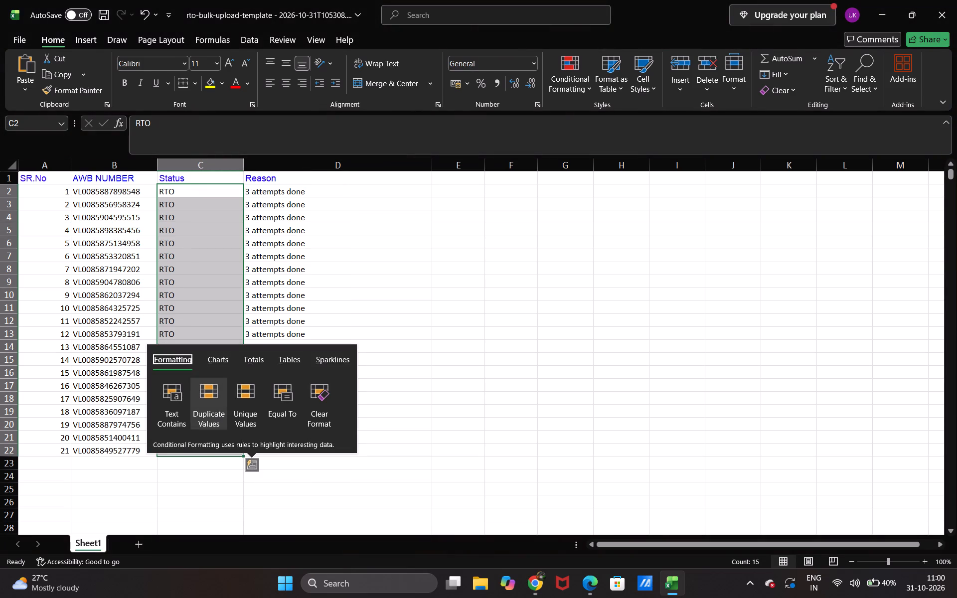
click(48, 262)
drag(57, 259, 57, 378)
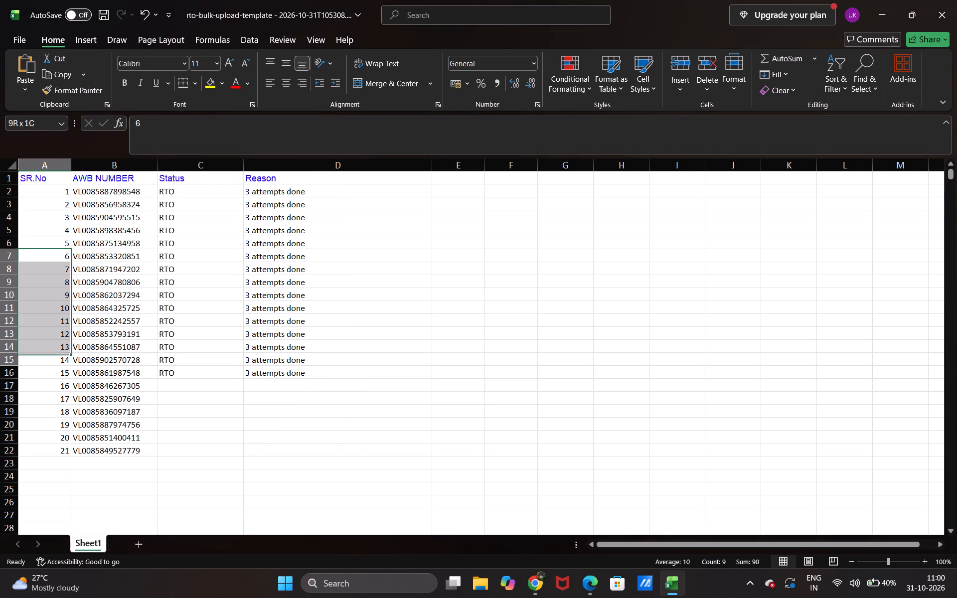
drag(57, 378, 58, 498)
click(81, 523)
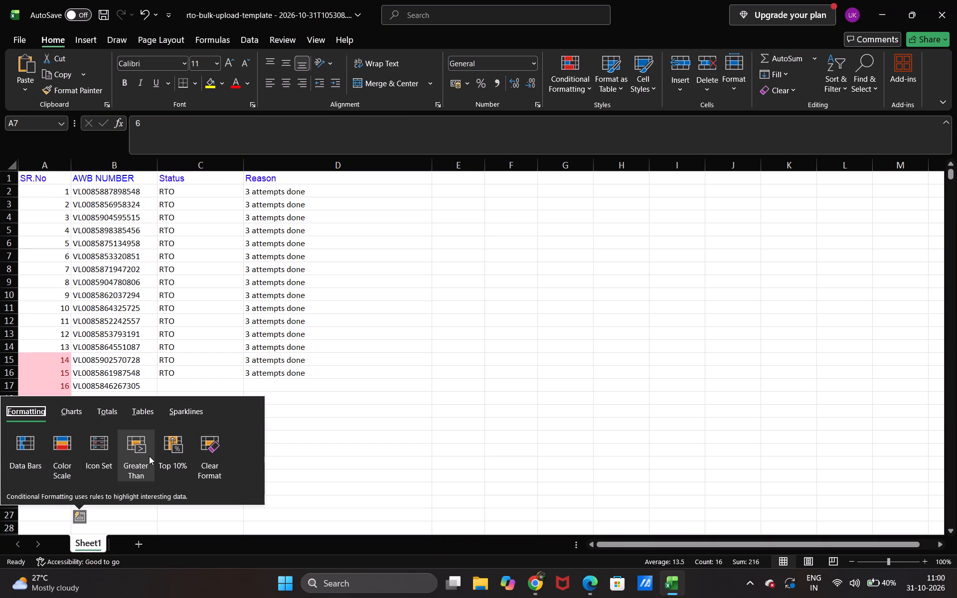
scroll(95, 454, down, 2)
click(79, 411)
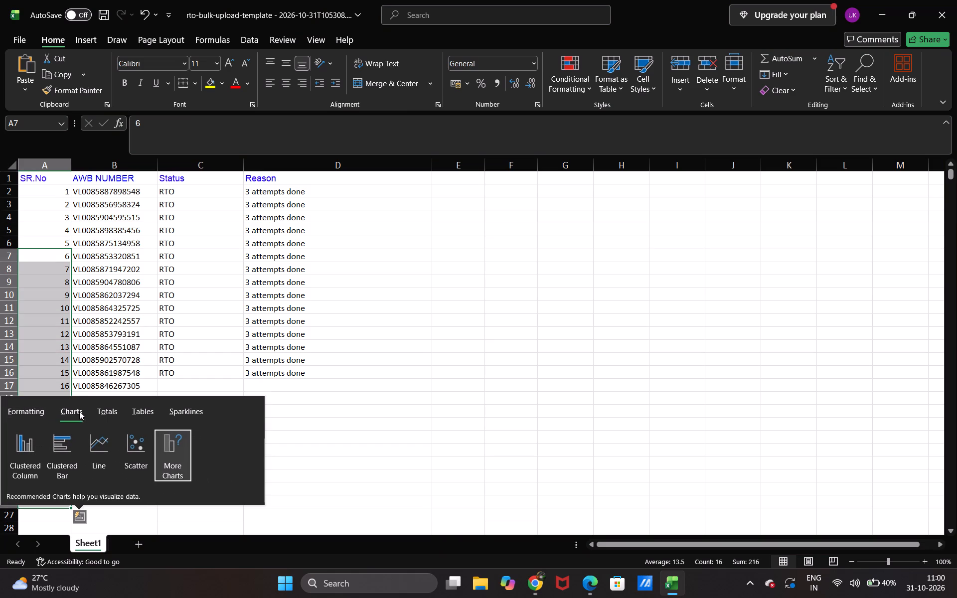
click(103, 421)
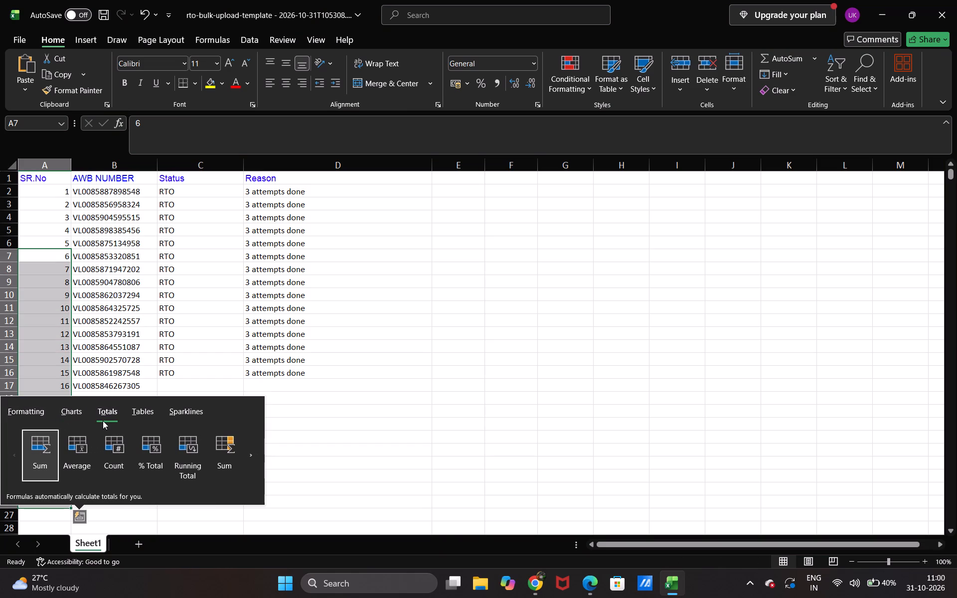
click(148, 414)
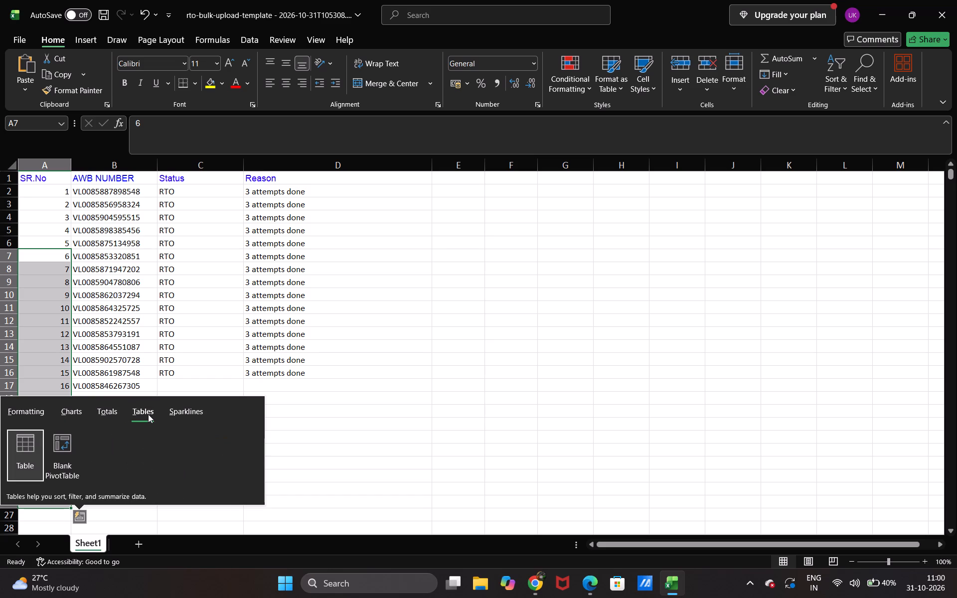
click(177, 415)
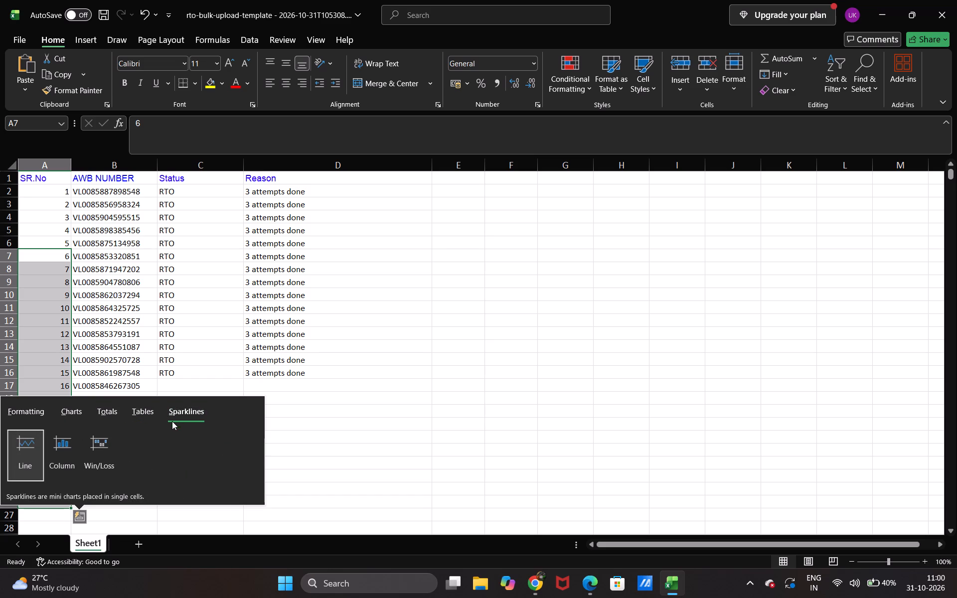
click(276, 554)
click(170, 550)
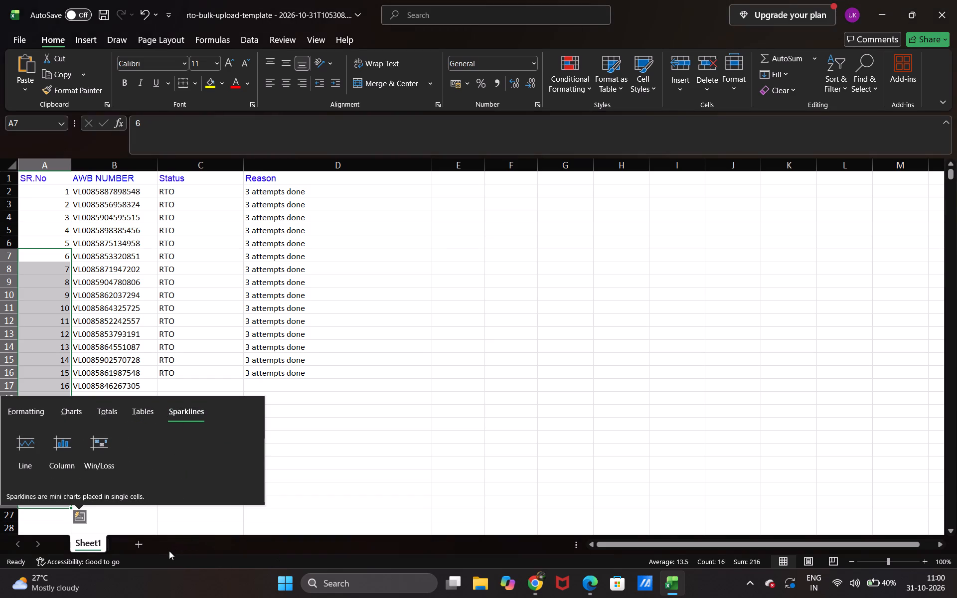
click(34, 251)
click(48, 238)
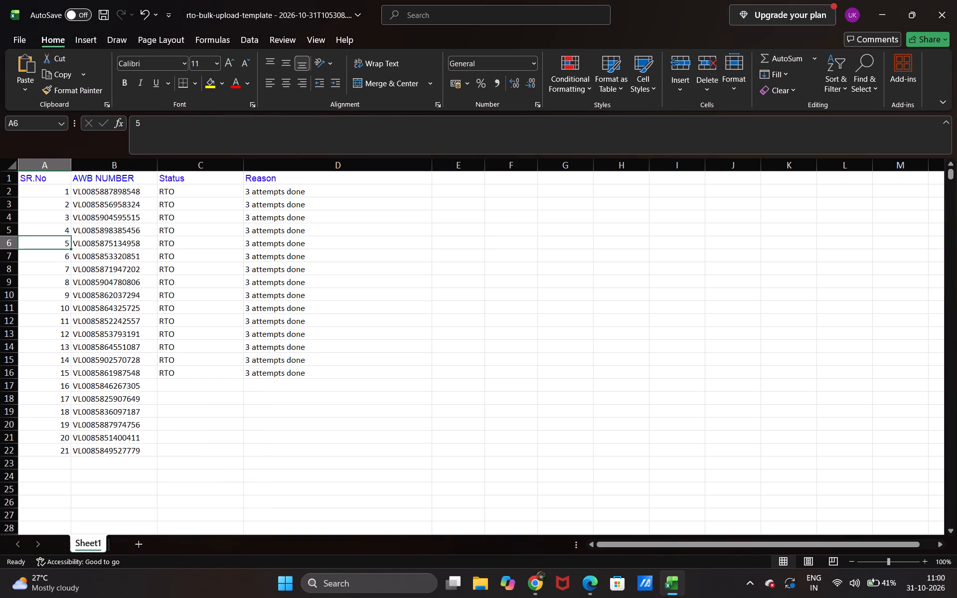
Copy RTO from Status cell C2 and paste it into cells C2 to C22.
click(175, 196)
right_click(177, 192)
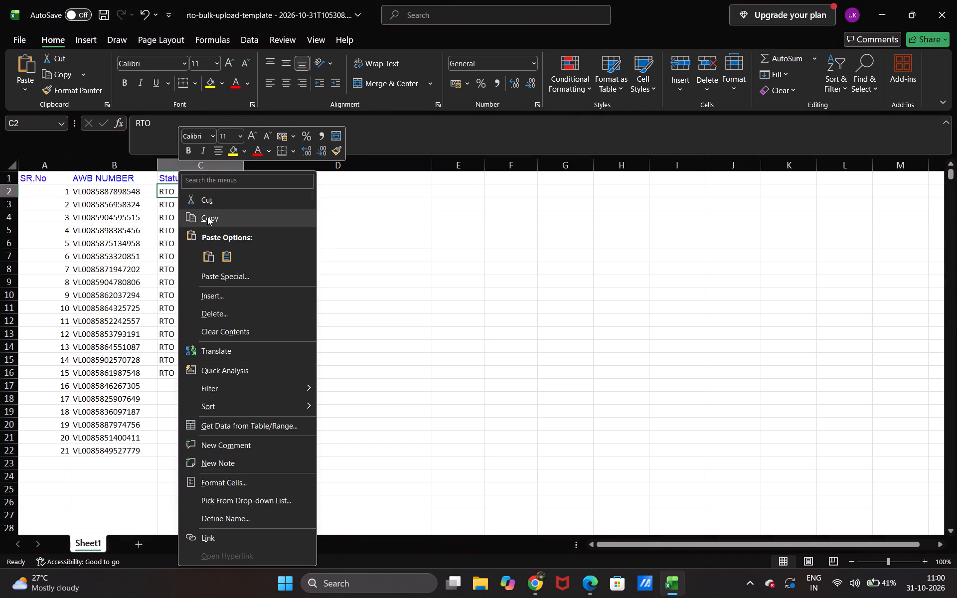
click(208, 218)
drag(169, 192, 192, 449)
right_click(192, 449)
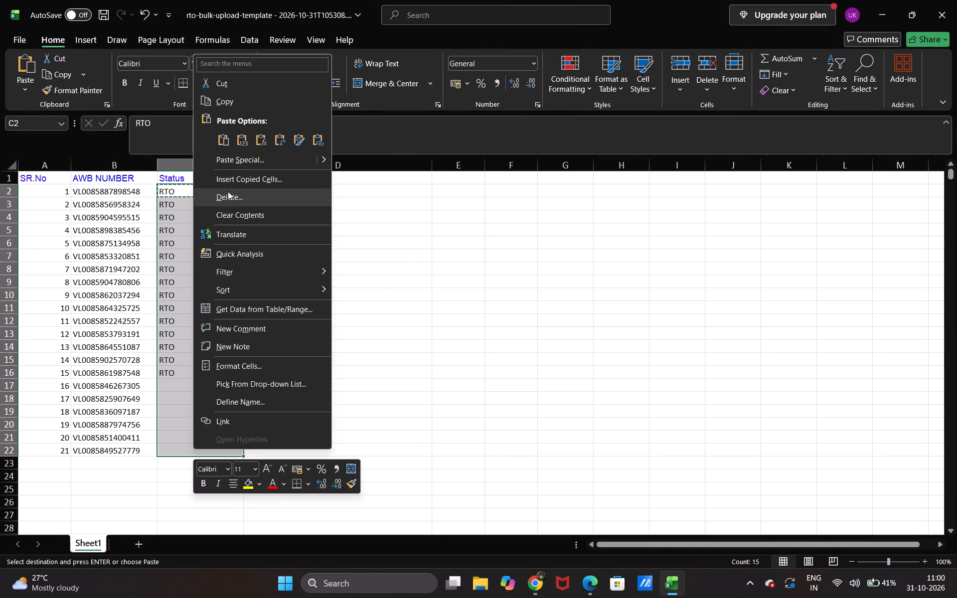
click(226, 142)
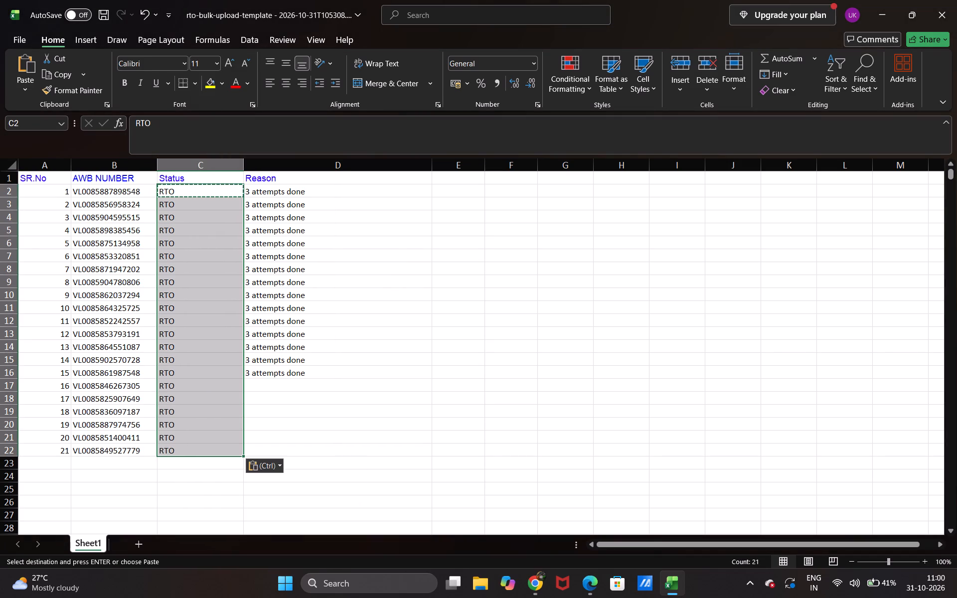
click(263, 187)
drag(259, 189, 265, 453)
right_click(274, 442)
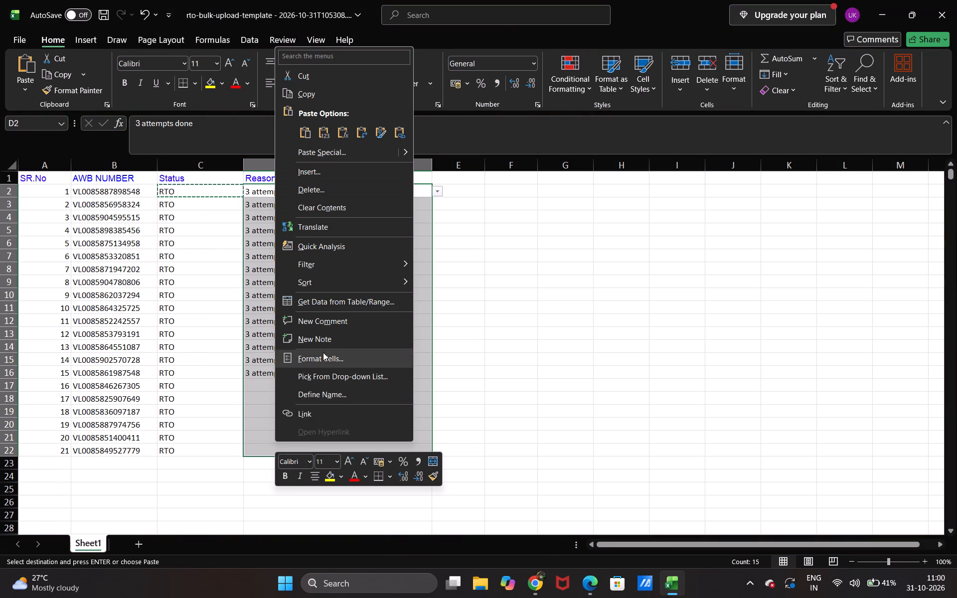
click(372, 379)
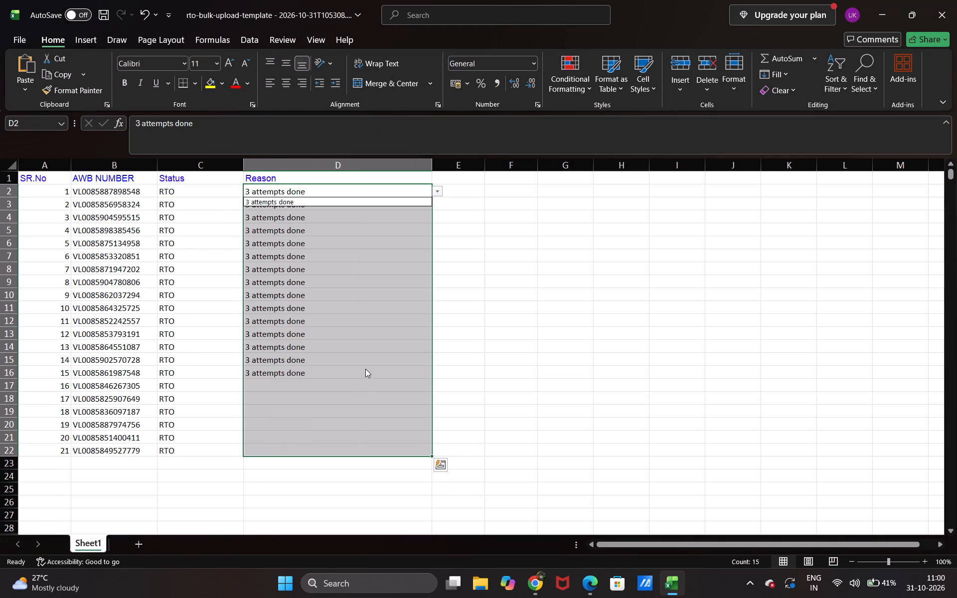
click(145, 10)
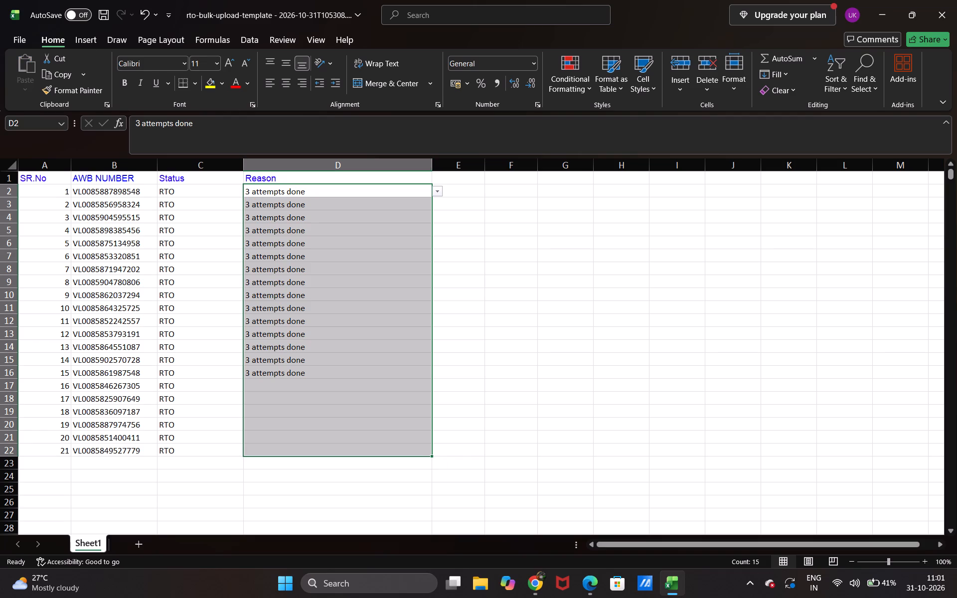
Copy the text "3 attempts done" from inside Reason cell D2.
right_click(335, 204)
triple_click(280, 190)
double_click(280, 190)
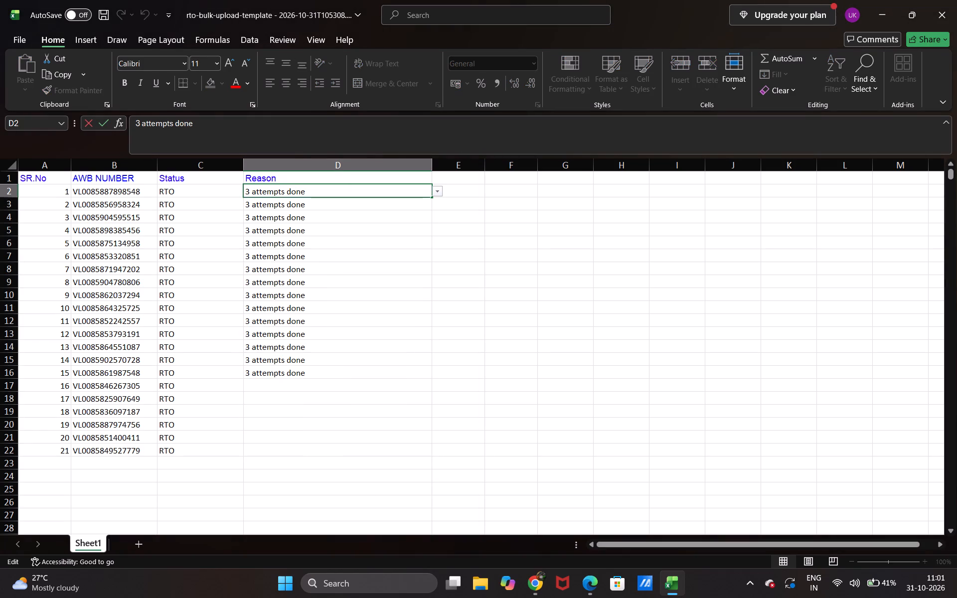
click(280, 189)
right_click(280, 189)
click(310, 220)
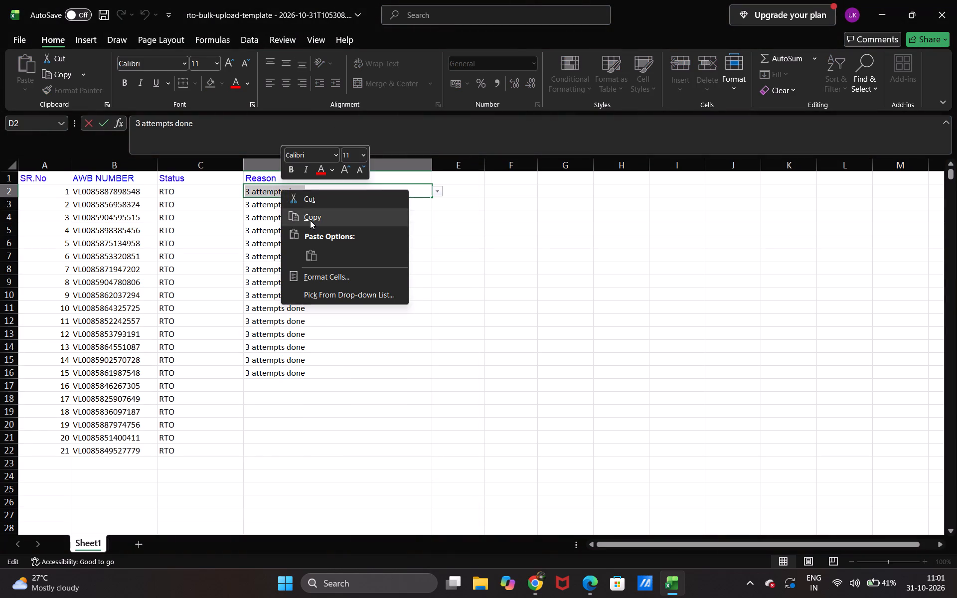
drag(287, 194, 297, 271)
click(243, 200)
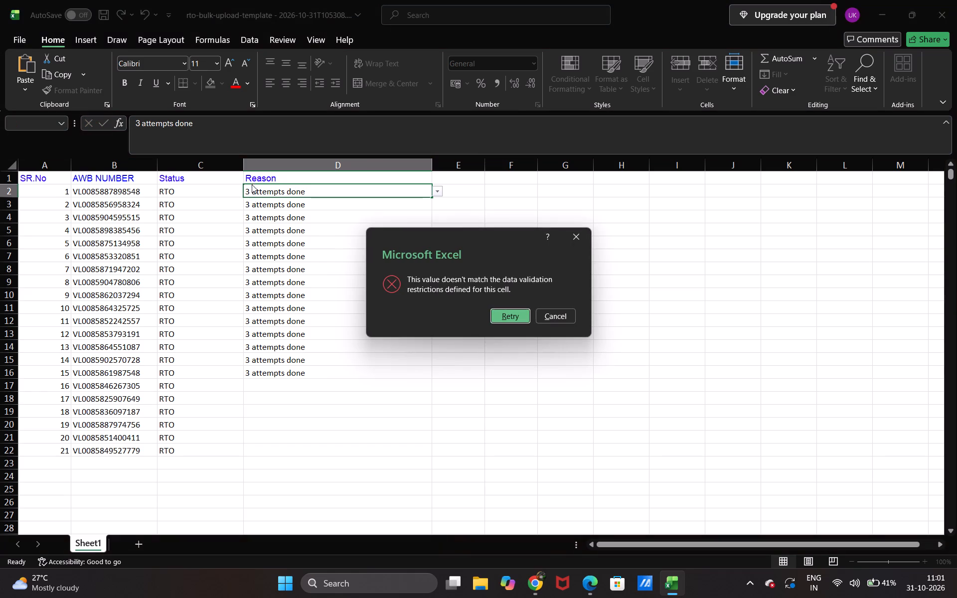
click(251, 181)
click(589, 230)
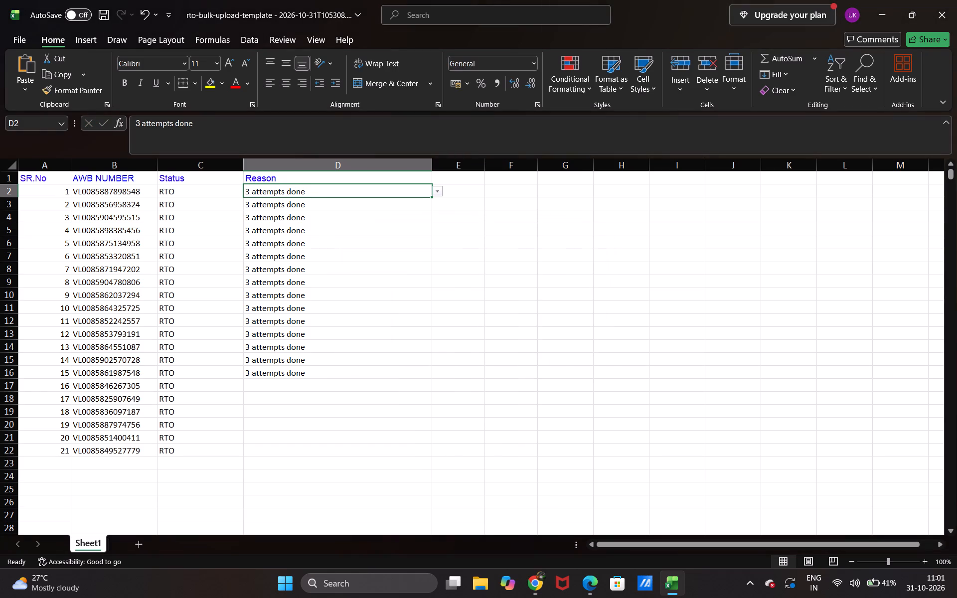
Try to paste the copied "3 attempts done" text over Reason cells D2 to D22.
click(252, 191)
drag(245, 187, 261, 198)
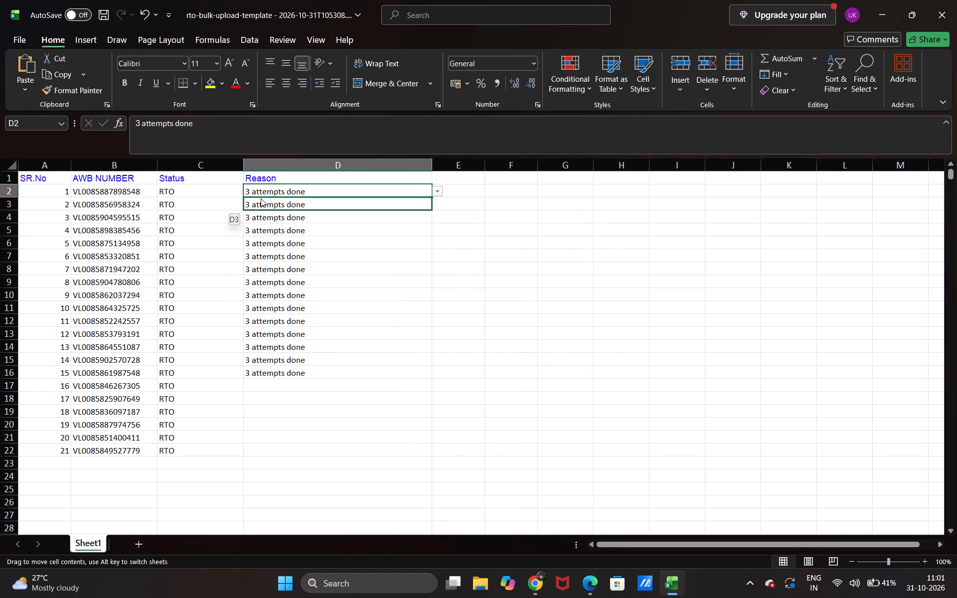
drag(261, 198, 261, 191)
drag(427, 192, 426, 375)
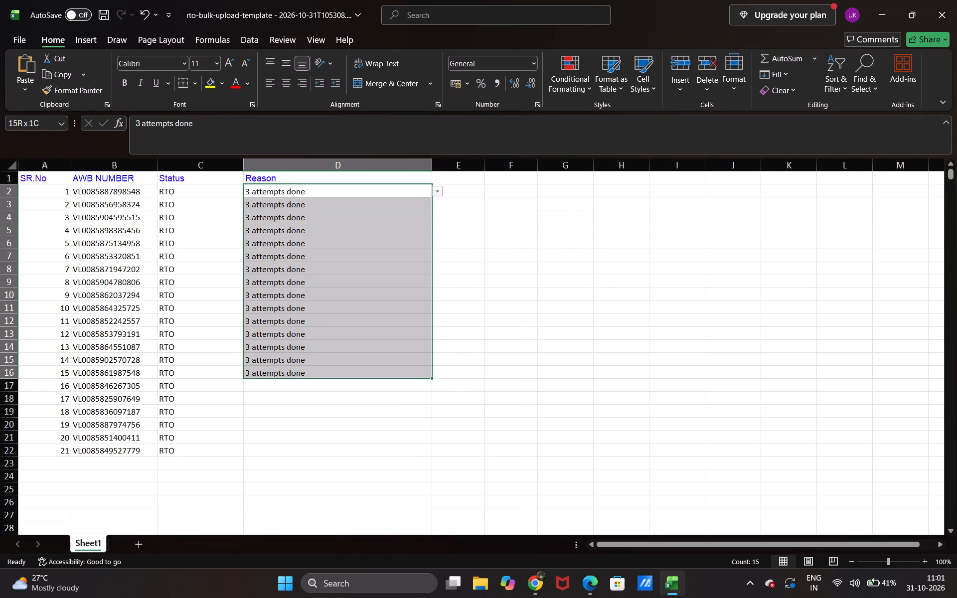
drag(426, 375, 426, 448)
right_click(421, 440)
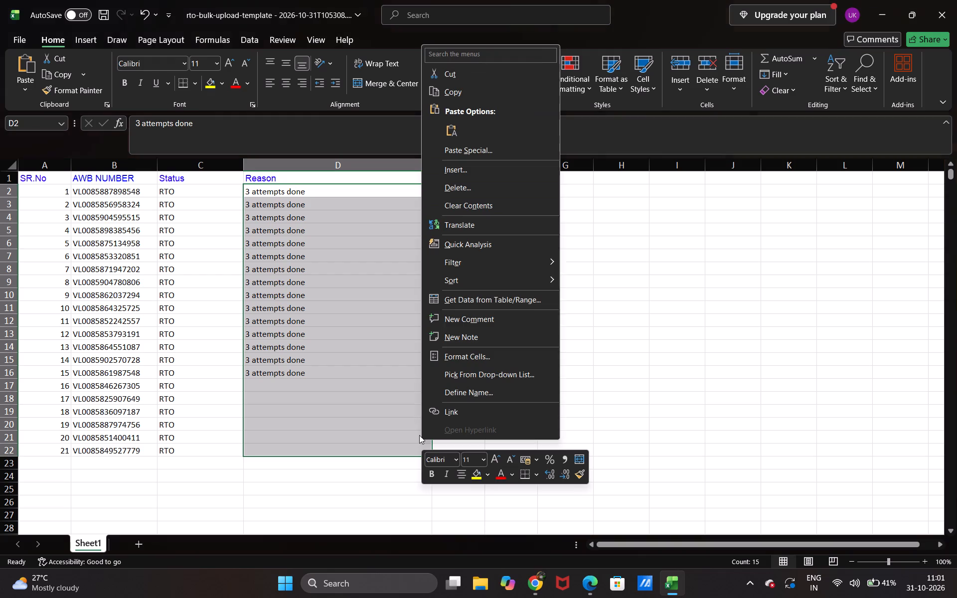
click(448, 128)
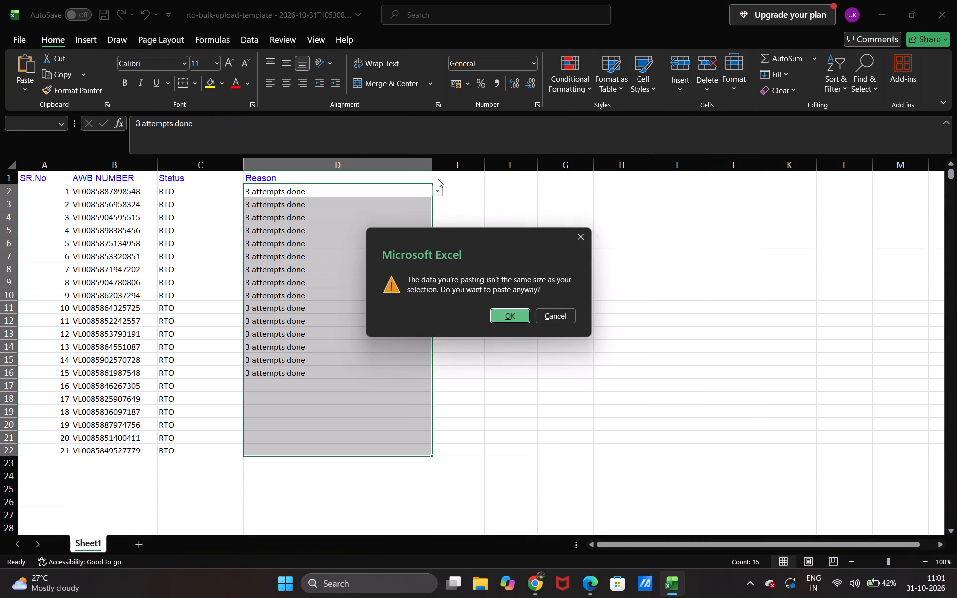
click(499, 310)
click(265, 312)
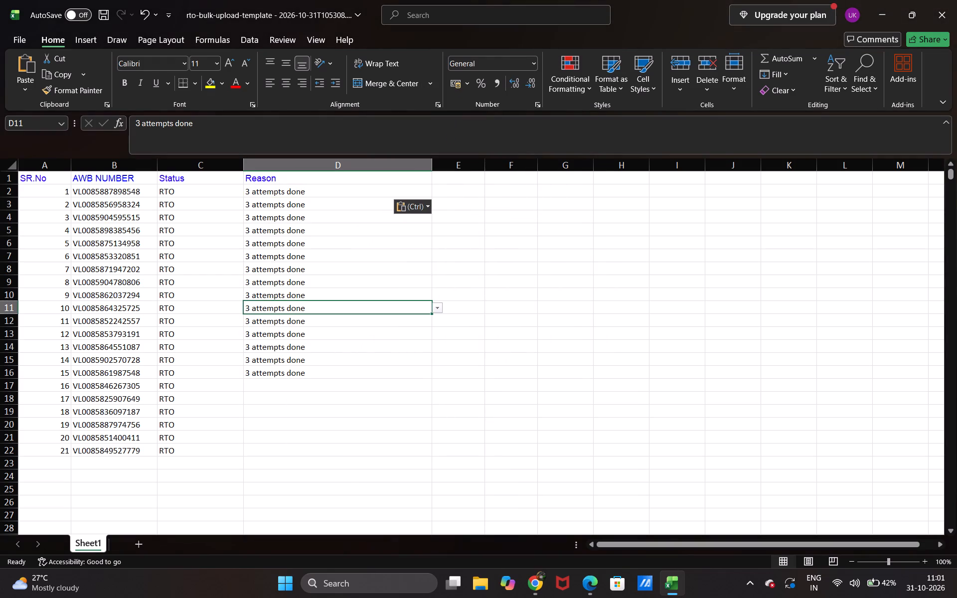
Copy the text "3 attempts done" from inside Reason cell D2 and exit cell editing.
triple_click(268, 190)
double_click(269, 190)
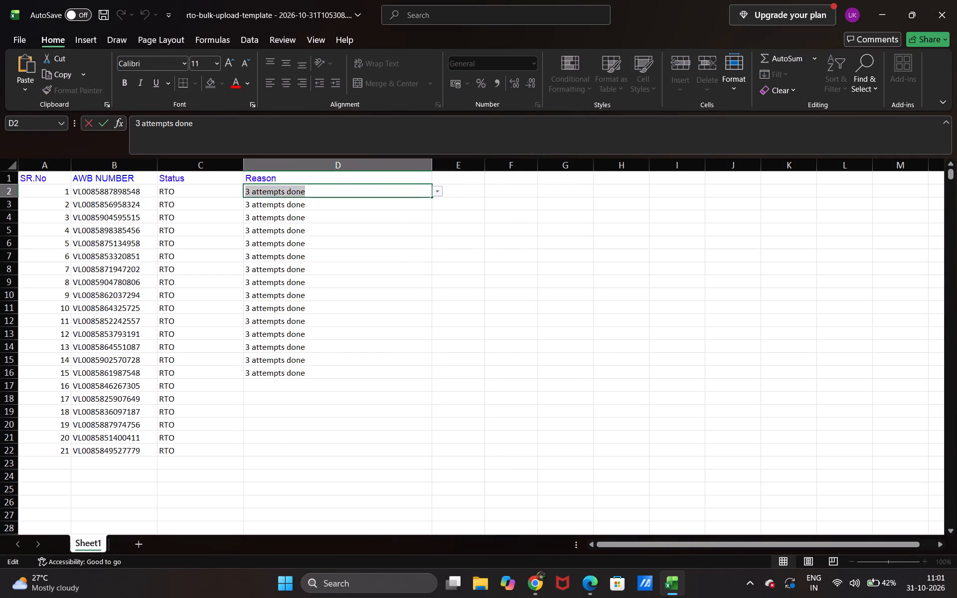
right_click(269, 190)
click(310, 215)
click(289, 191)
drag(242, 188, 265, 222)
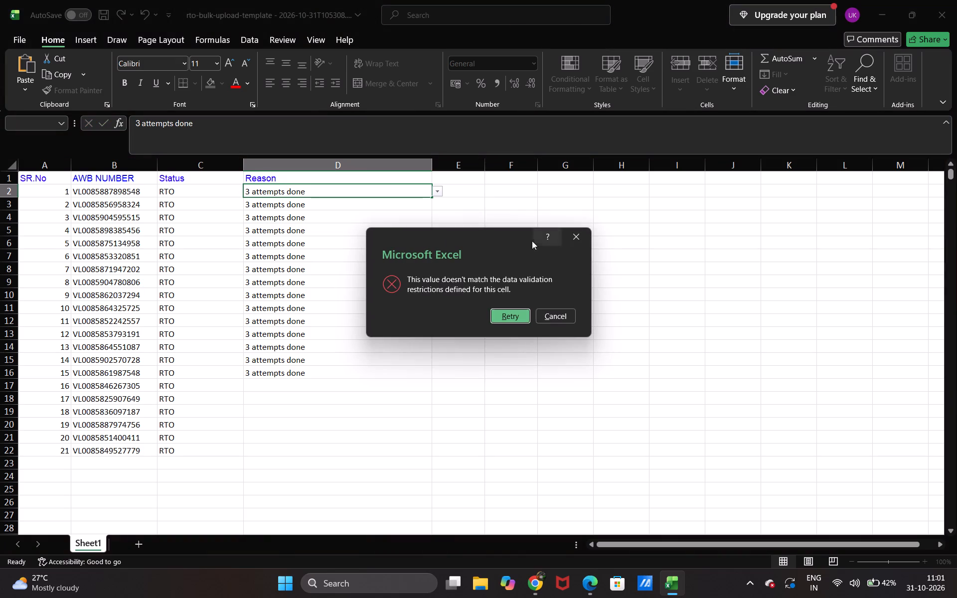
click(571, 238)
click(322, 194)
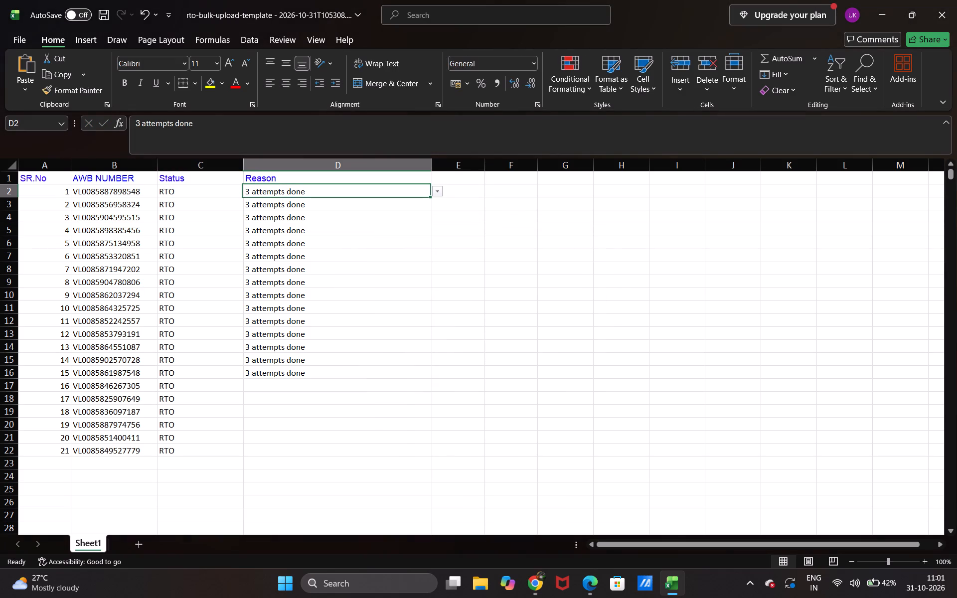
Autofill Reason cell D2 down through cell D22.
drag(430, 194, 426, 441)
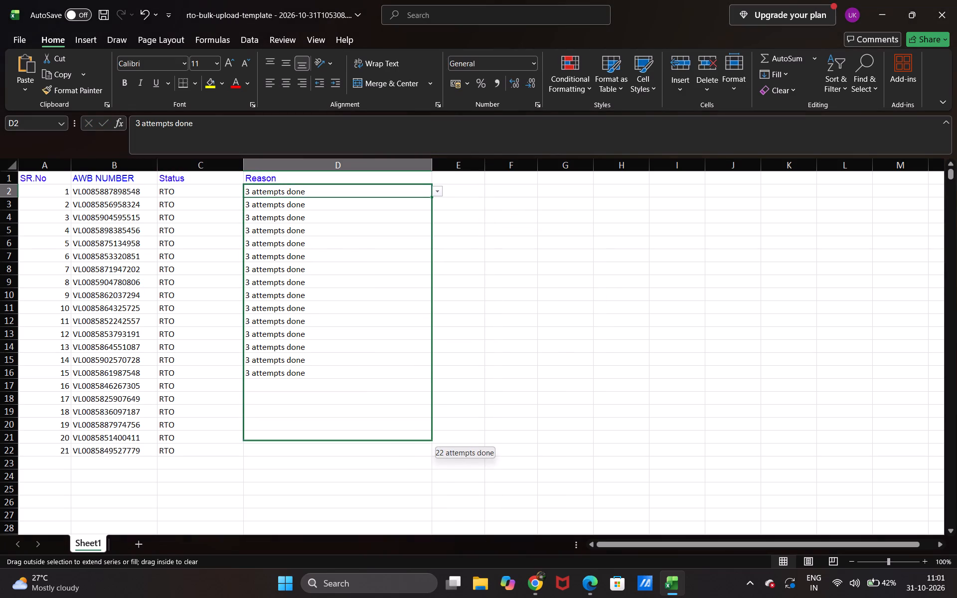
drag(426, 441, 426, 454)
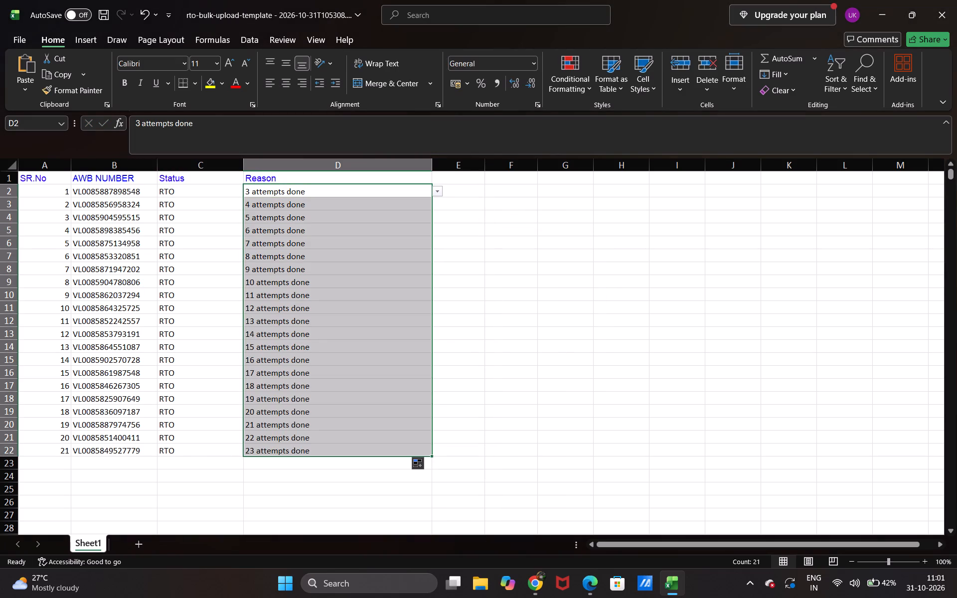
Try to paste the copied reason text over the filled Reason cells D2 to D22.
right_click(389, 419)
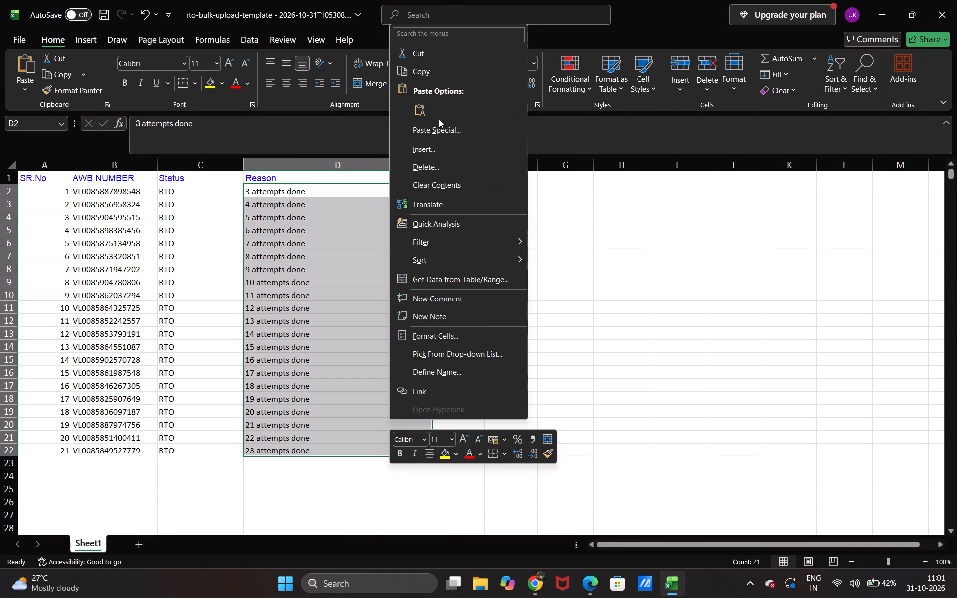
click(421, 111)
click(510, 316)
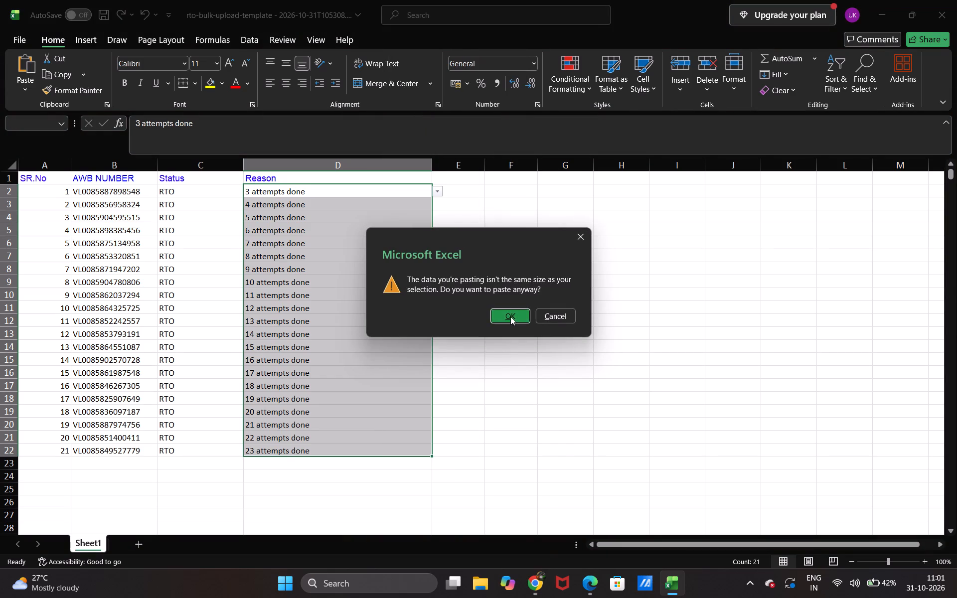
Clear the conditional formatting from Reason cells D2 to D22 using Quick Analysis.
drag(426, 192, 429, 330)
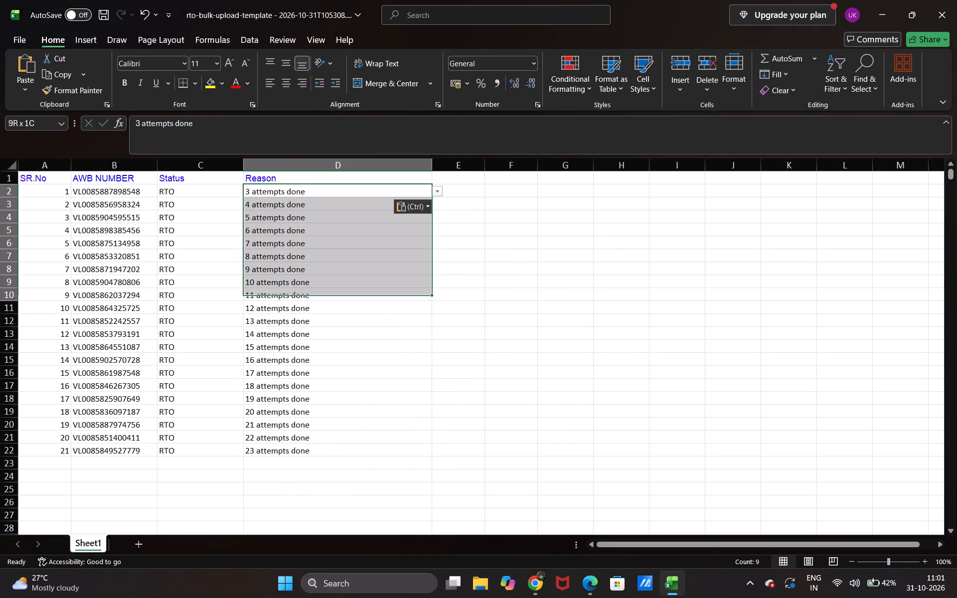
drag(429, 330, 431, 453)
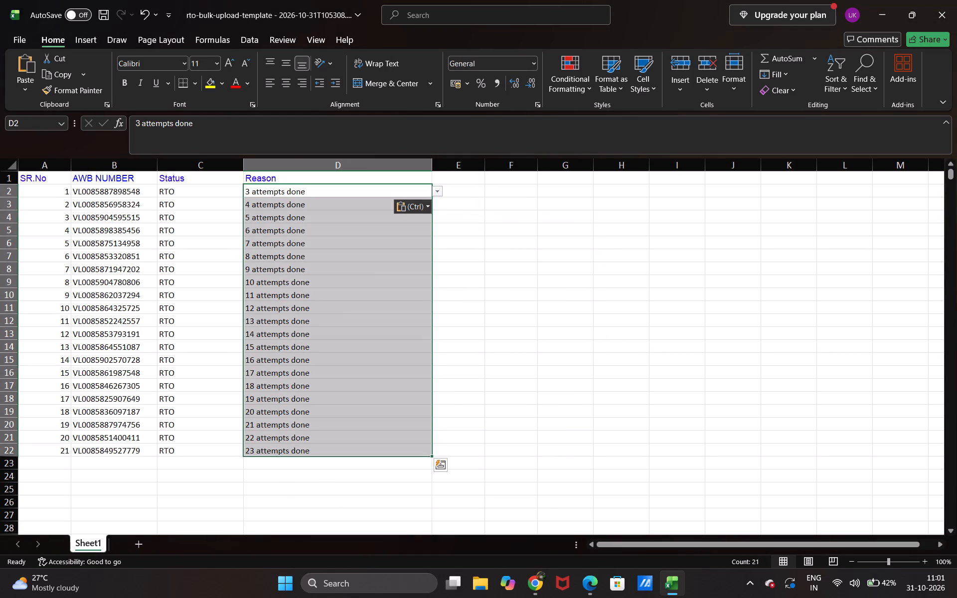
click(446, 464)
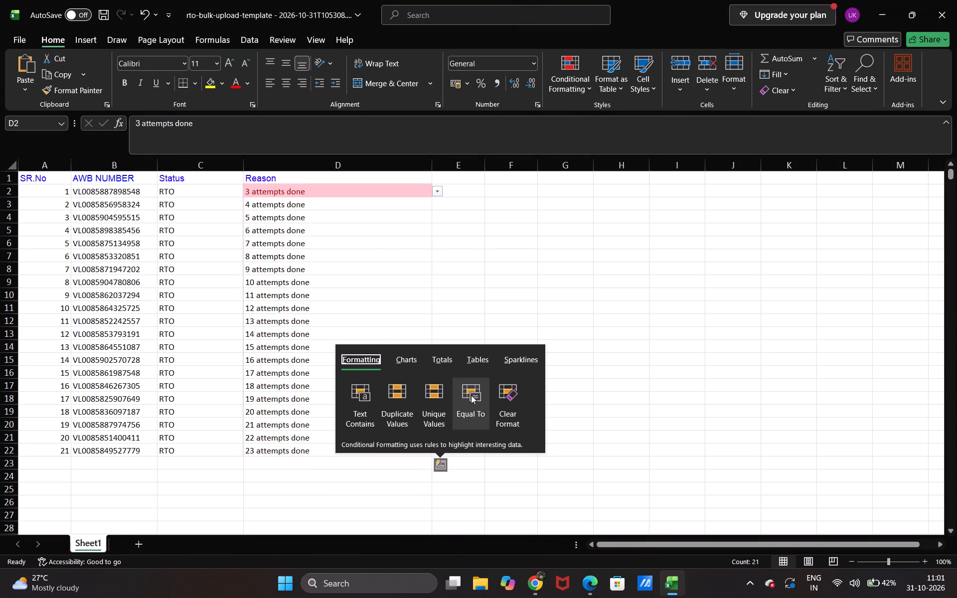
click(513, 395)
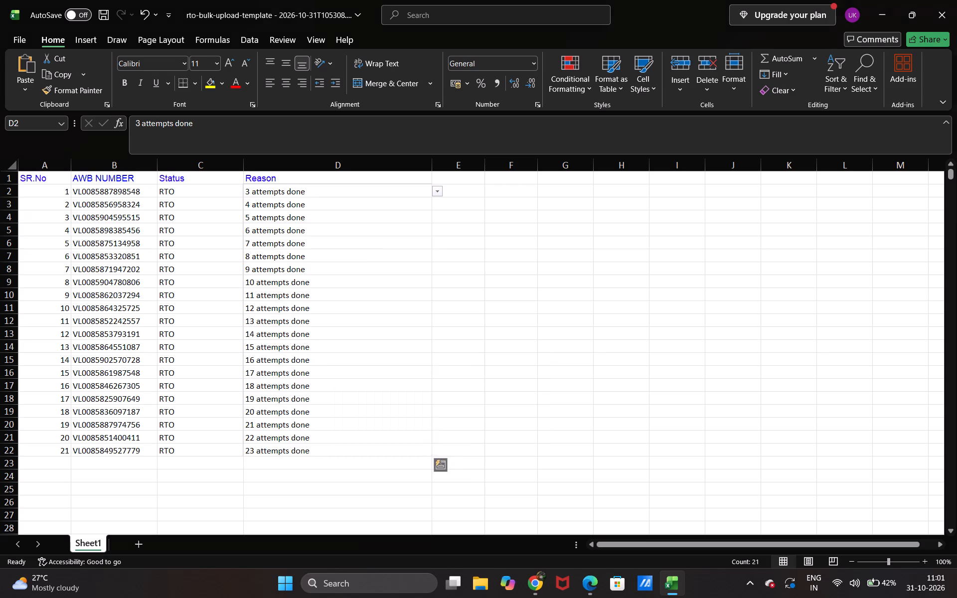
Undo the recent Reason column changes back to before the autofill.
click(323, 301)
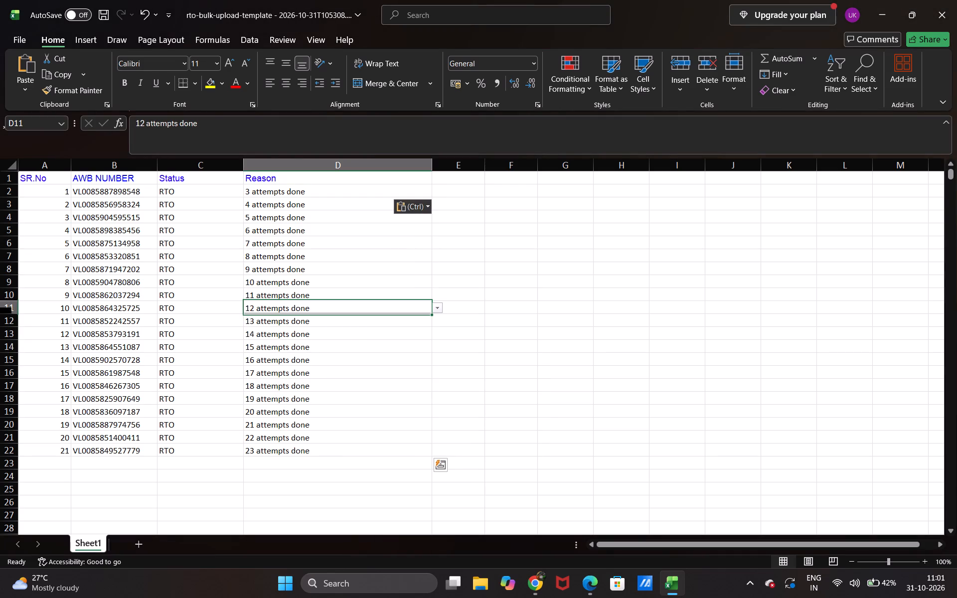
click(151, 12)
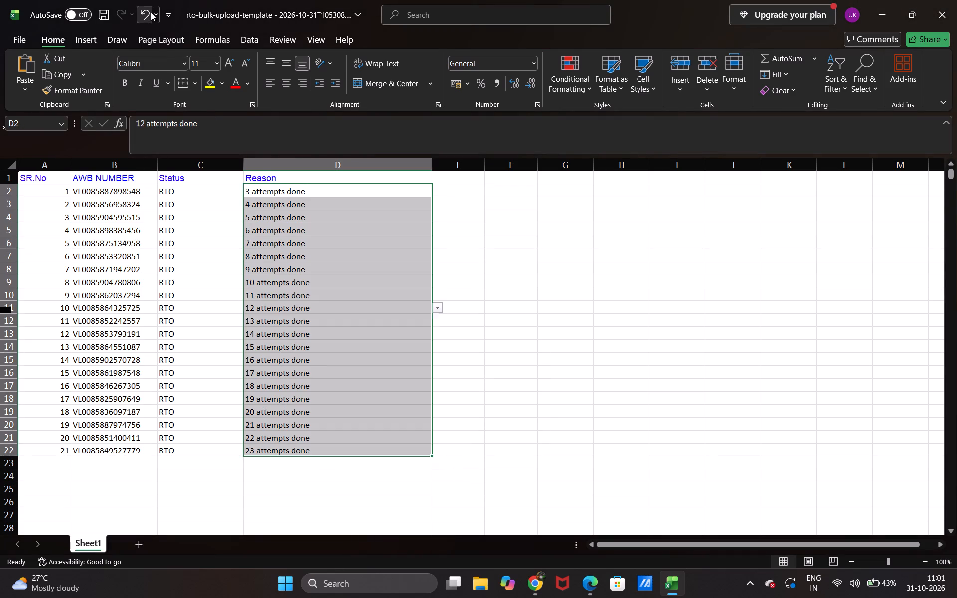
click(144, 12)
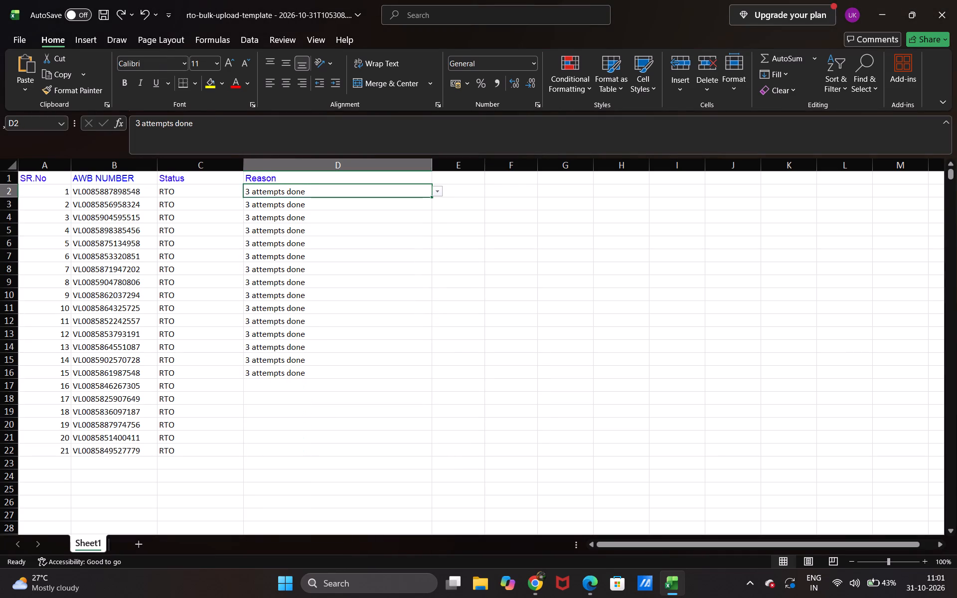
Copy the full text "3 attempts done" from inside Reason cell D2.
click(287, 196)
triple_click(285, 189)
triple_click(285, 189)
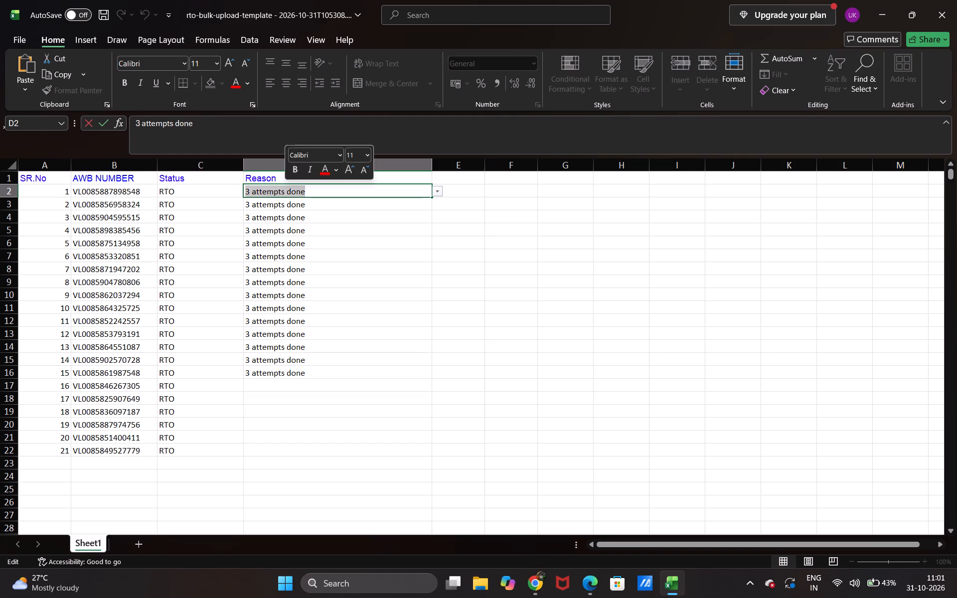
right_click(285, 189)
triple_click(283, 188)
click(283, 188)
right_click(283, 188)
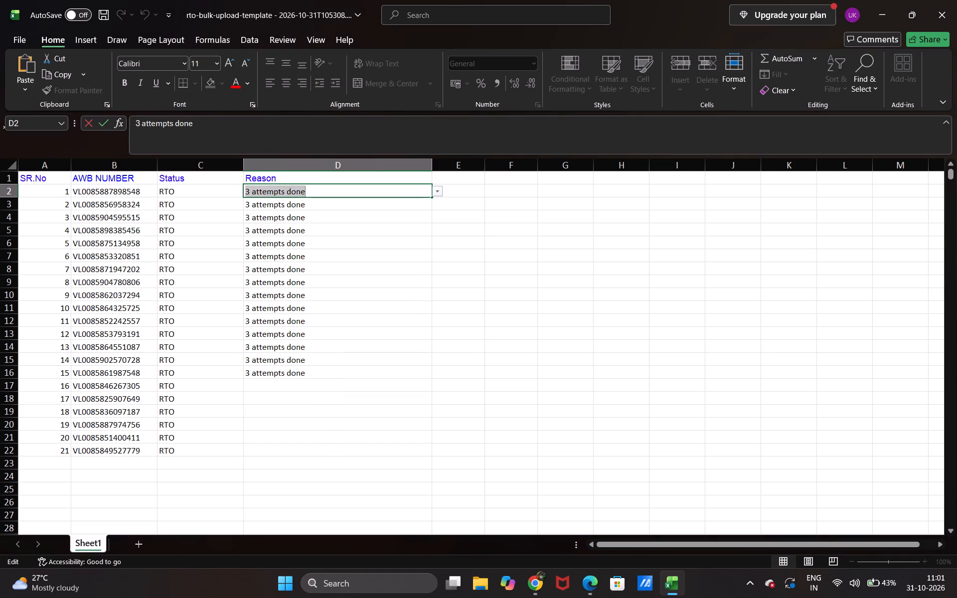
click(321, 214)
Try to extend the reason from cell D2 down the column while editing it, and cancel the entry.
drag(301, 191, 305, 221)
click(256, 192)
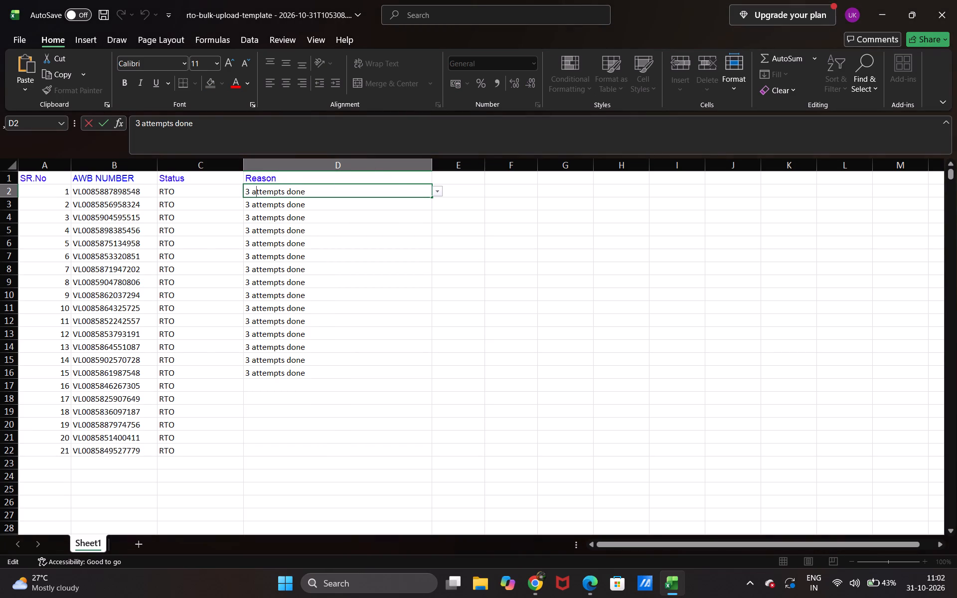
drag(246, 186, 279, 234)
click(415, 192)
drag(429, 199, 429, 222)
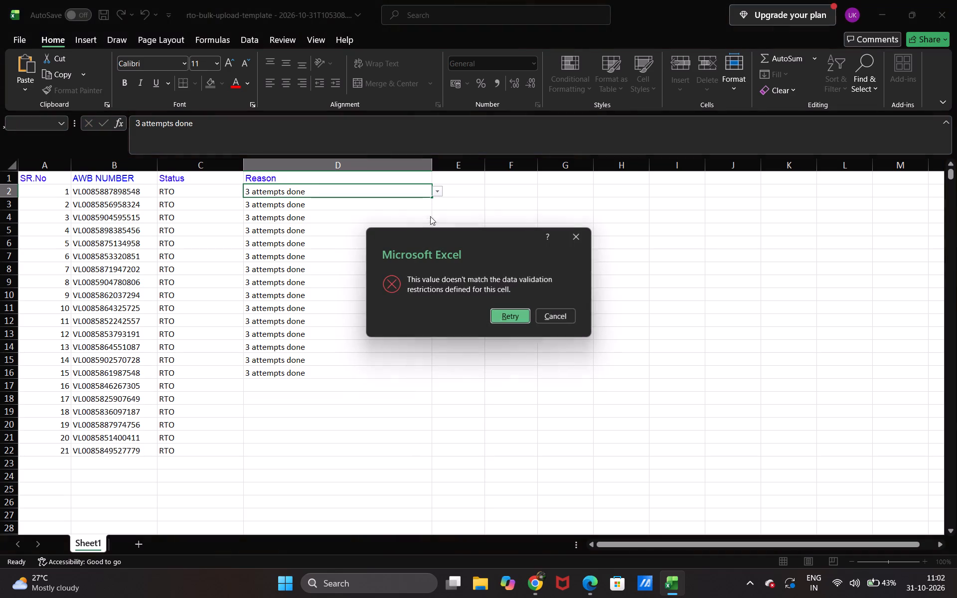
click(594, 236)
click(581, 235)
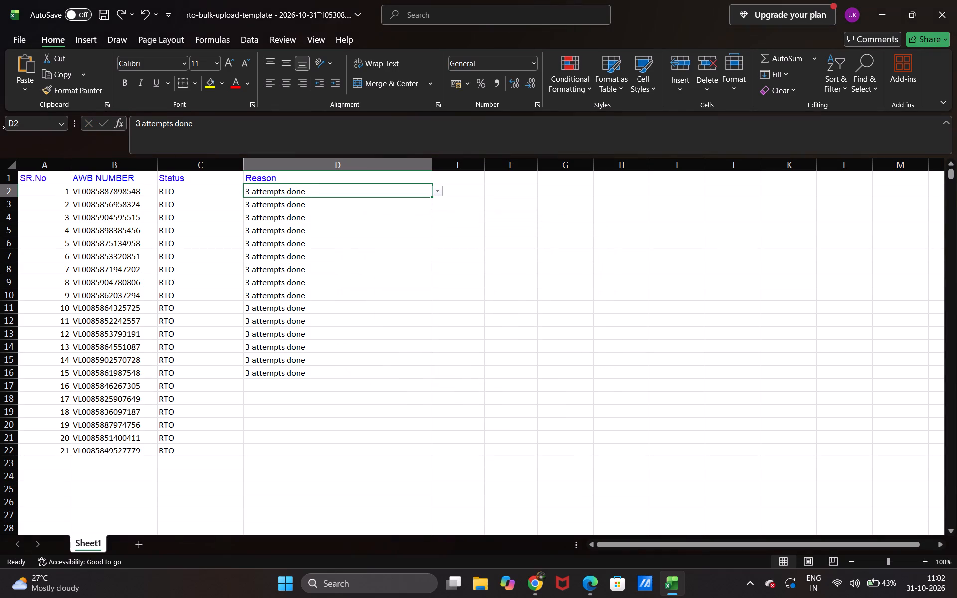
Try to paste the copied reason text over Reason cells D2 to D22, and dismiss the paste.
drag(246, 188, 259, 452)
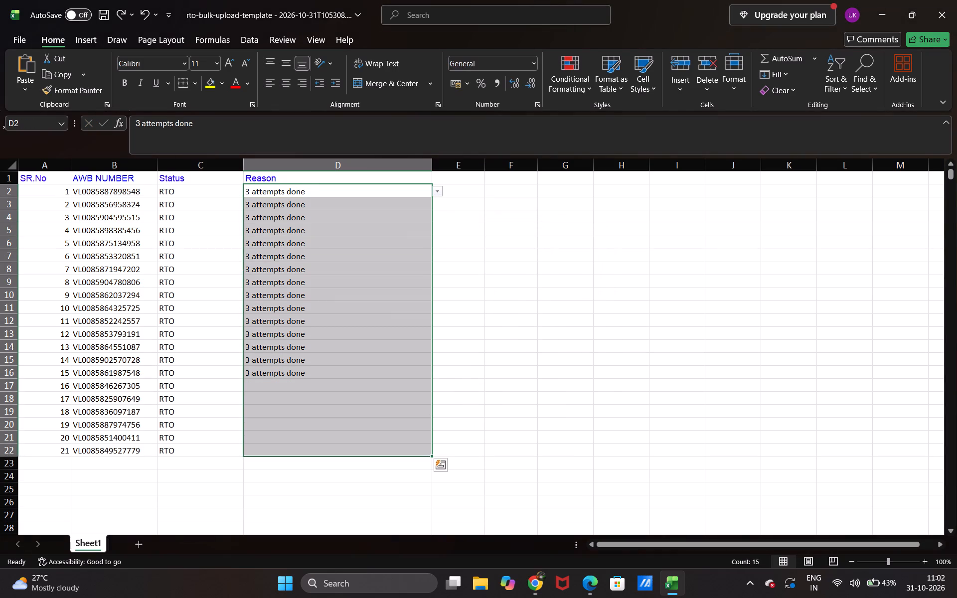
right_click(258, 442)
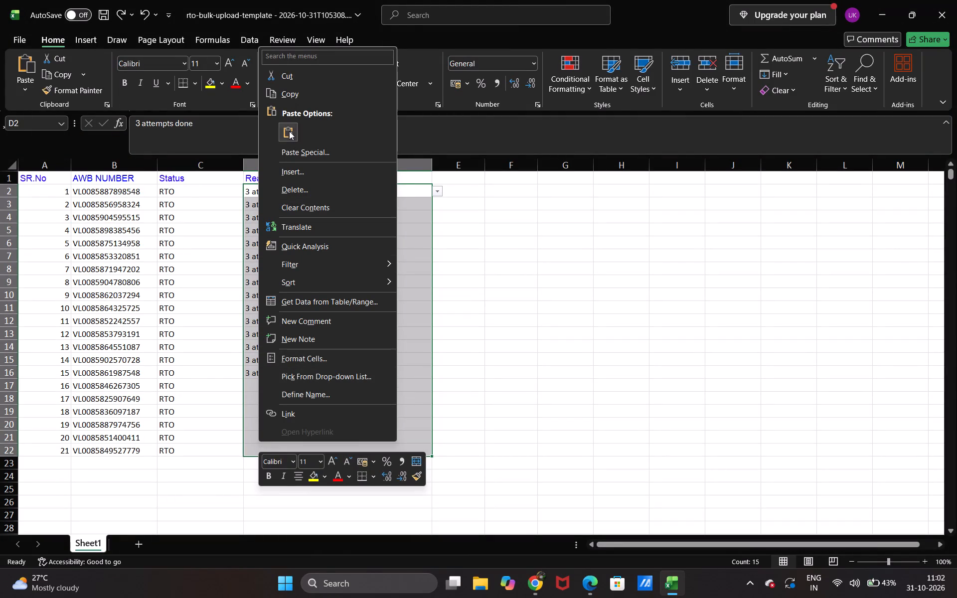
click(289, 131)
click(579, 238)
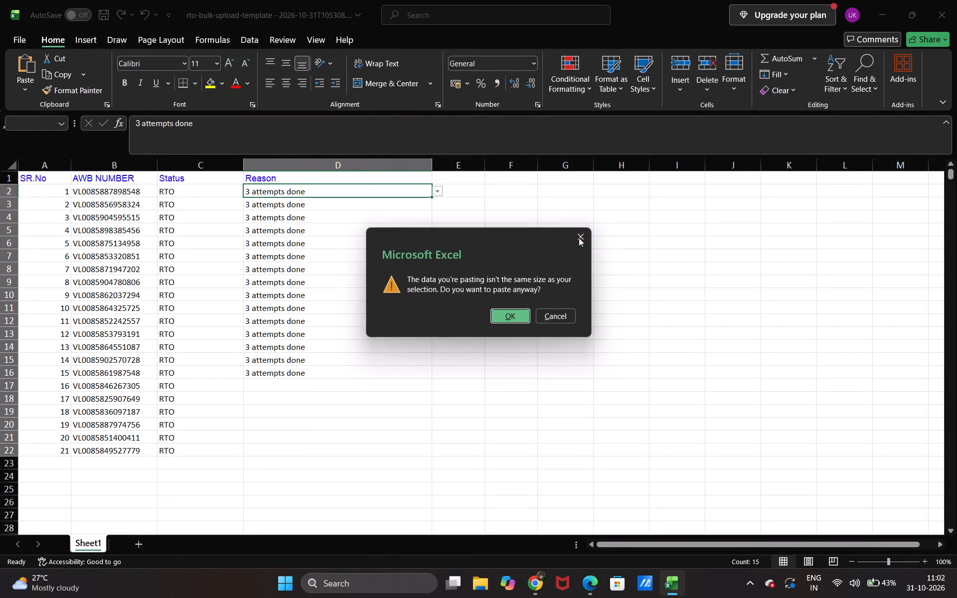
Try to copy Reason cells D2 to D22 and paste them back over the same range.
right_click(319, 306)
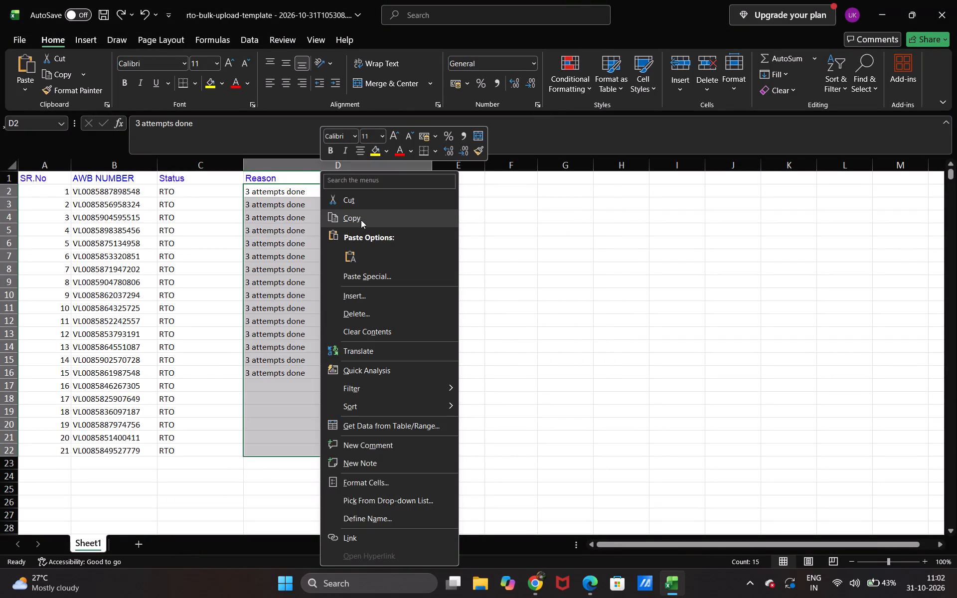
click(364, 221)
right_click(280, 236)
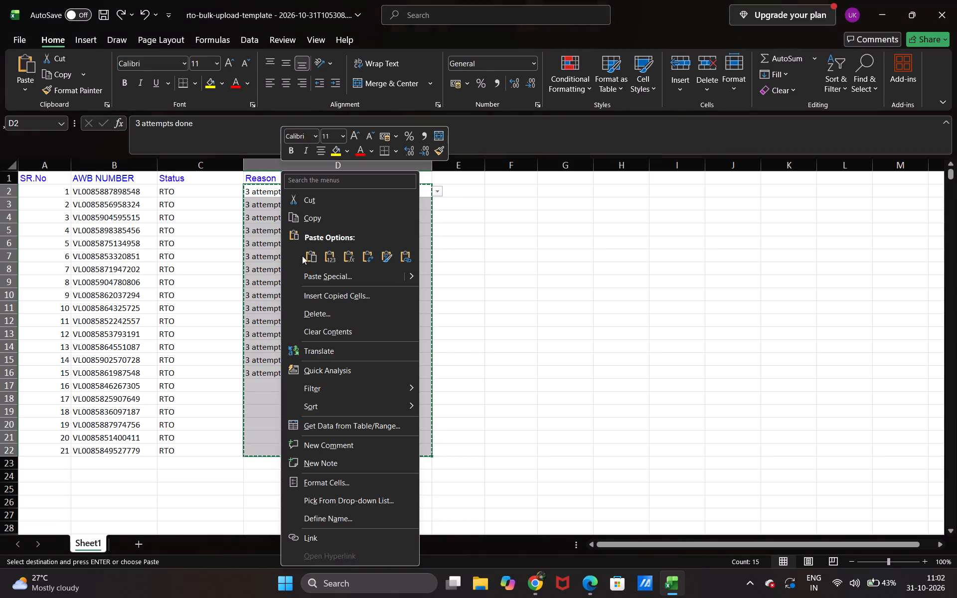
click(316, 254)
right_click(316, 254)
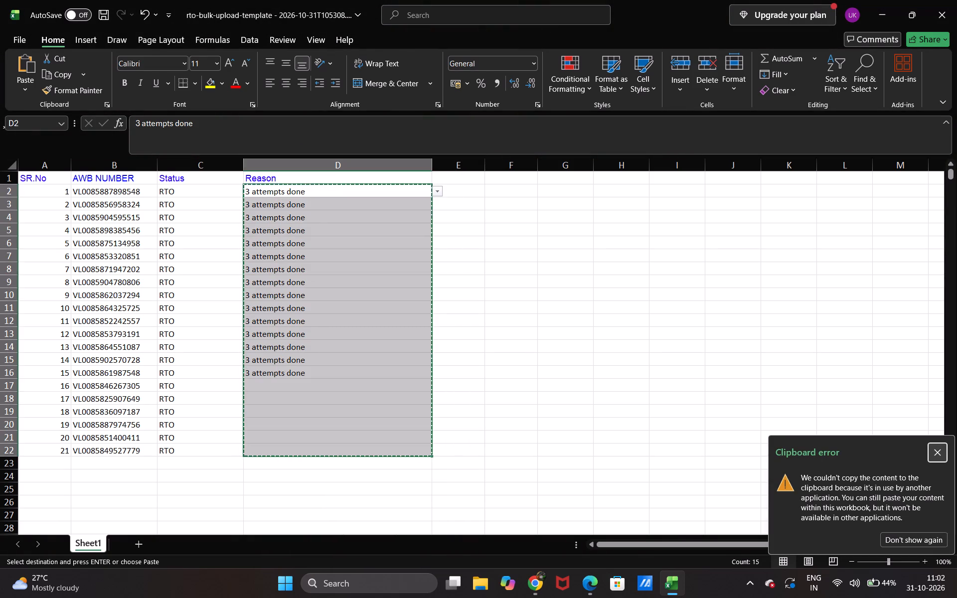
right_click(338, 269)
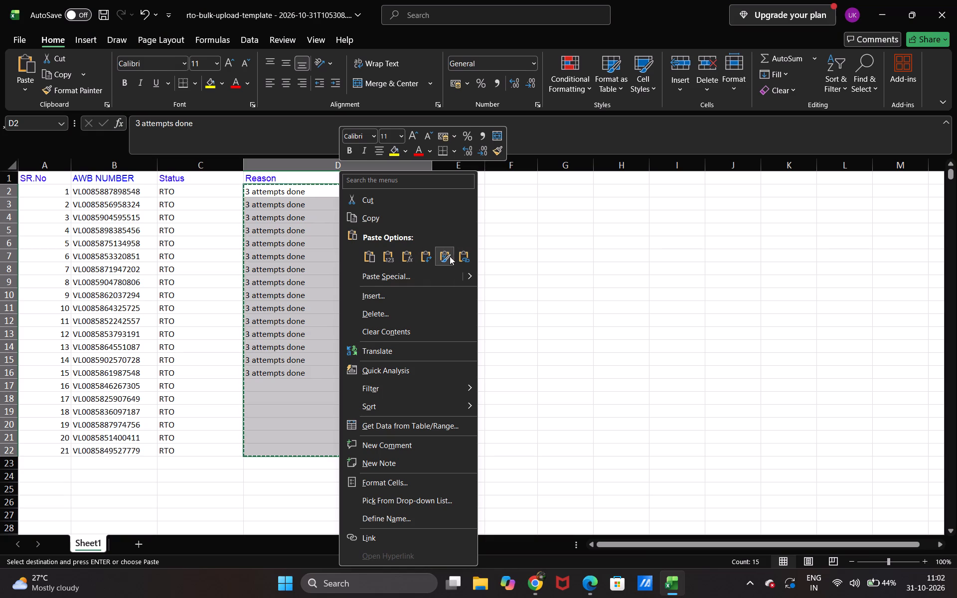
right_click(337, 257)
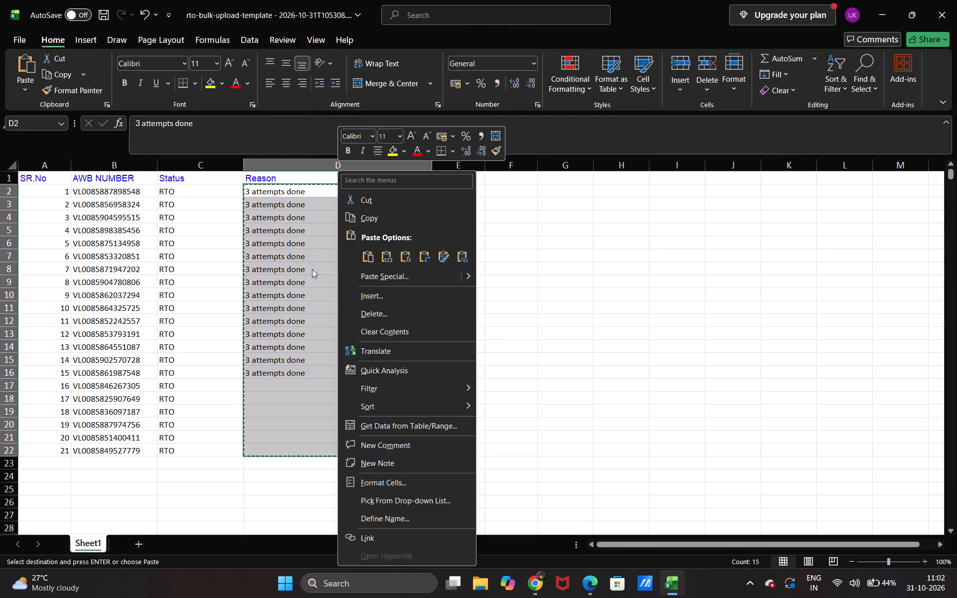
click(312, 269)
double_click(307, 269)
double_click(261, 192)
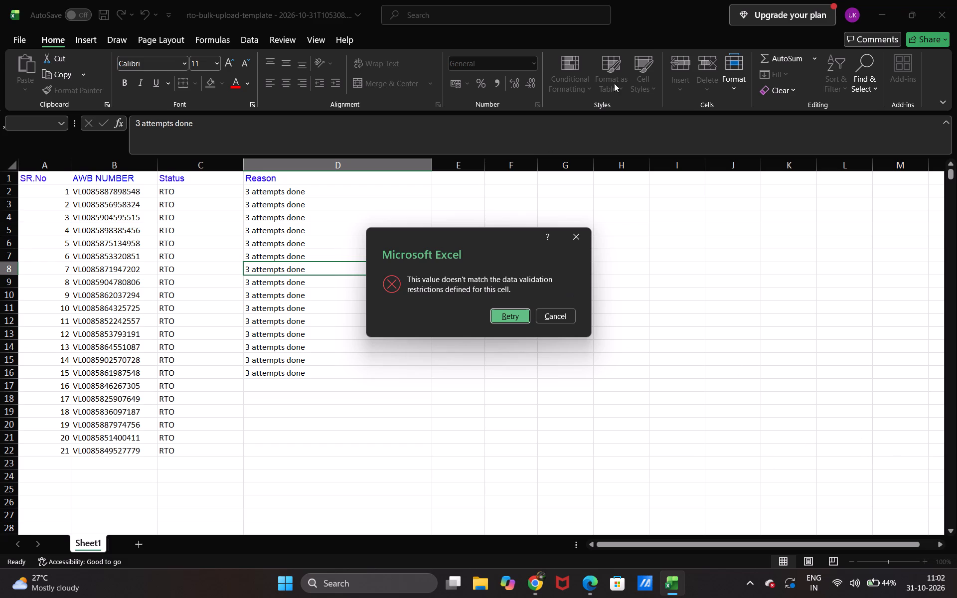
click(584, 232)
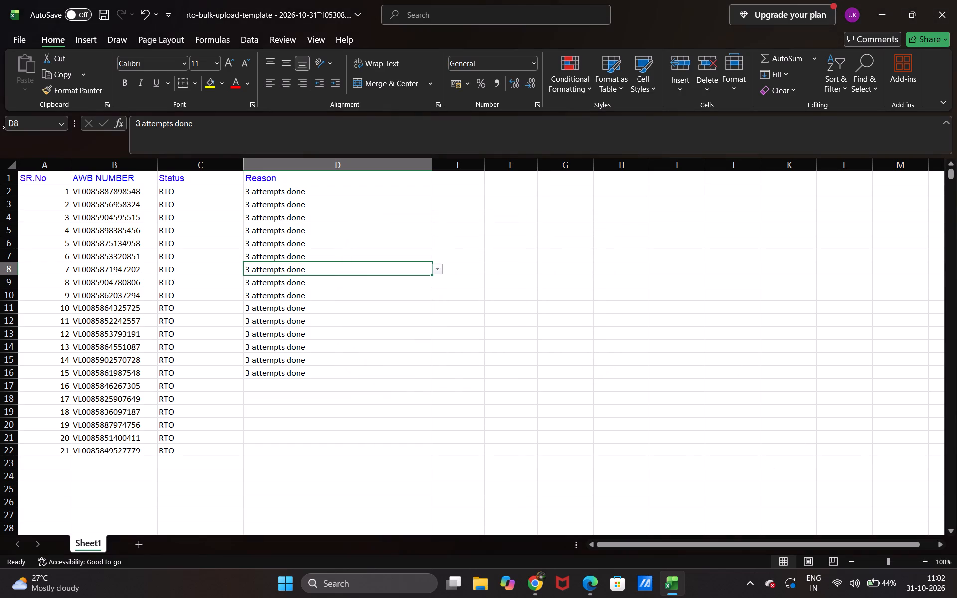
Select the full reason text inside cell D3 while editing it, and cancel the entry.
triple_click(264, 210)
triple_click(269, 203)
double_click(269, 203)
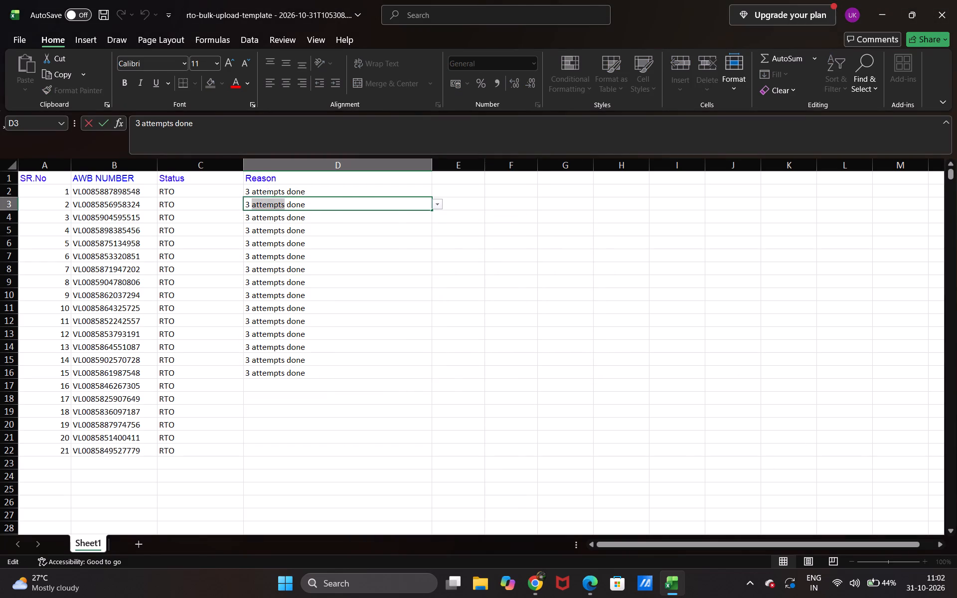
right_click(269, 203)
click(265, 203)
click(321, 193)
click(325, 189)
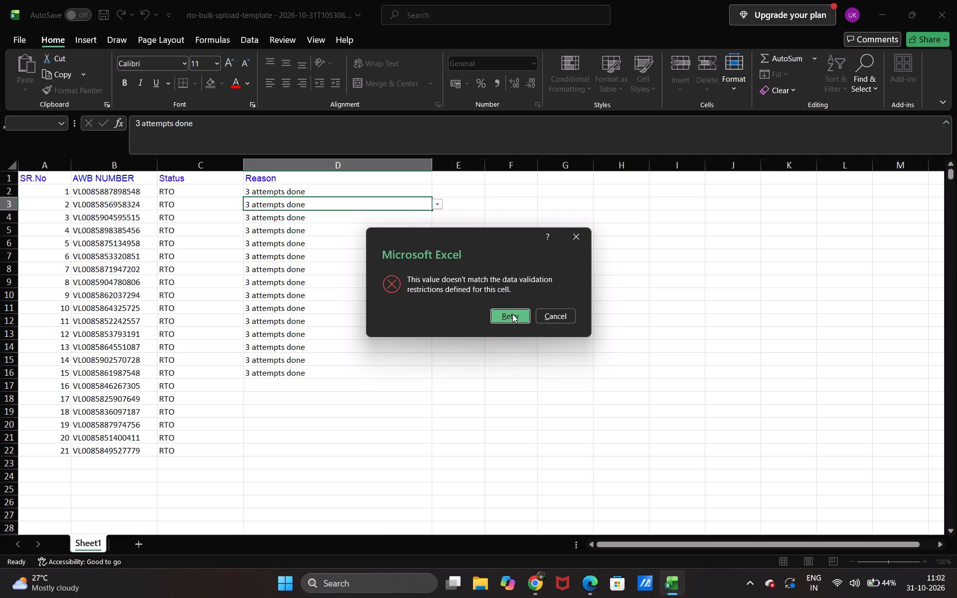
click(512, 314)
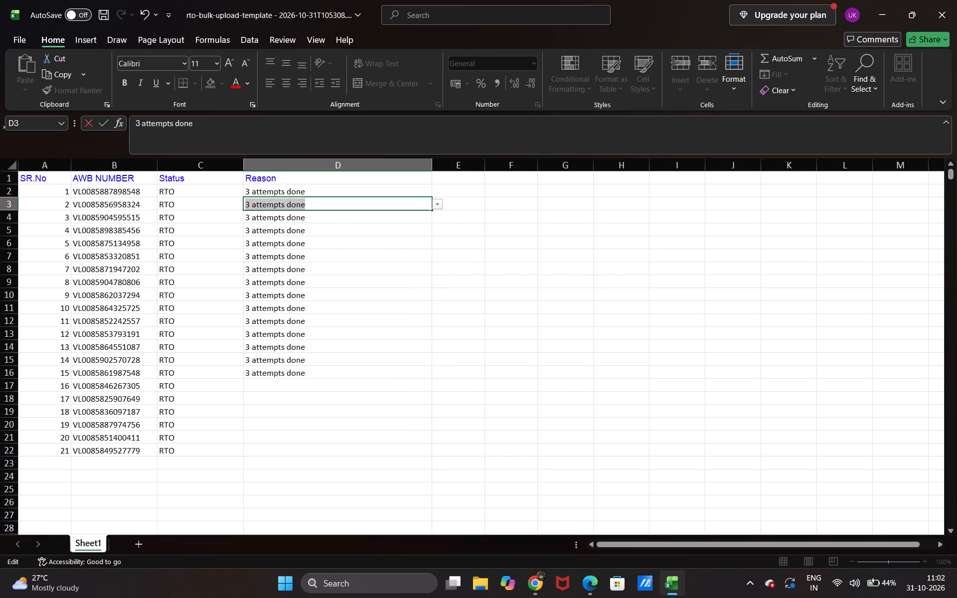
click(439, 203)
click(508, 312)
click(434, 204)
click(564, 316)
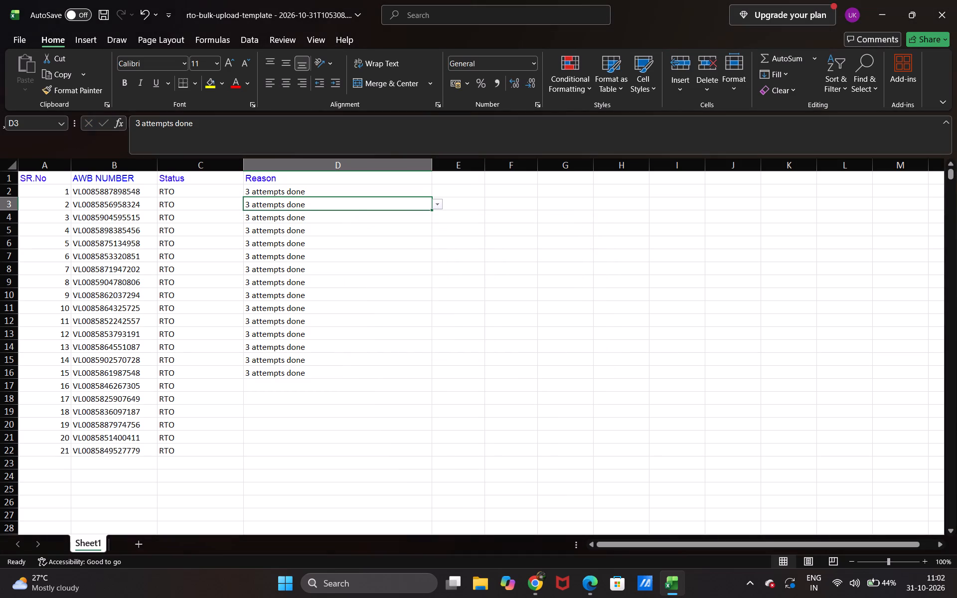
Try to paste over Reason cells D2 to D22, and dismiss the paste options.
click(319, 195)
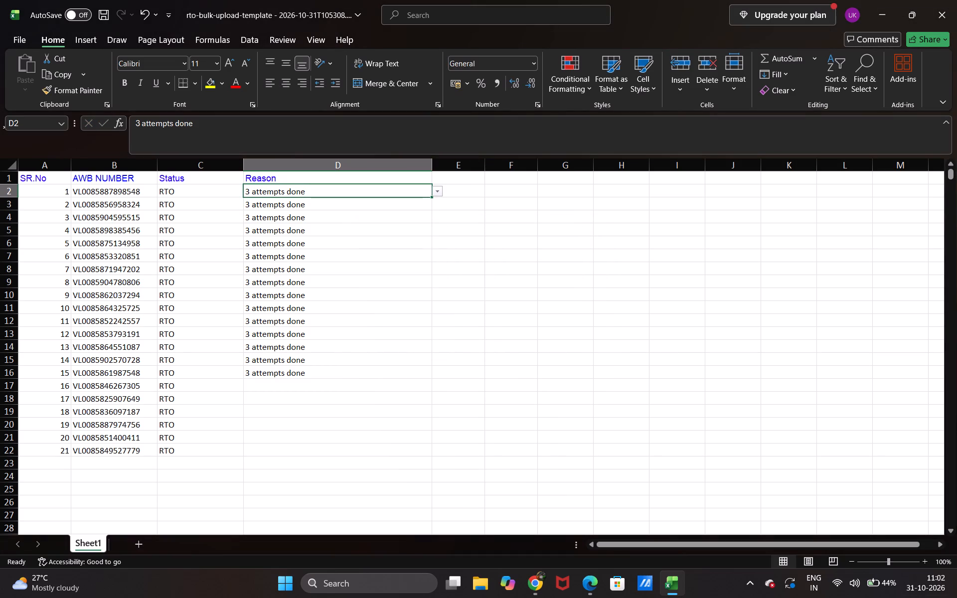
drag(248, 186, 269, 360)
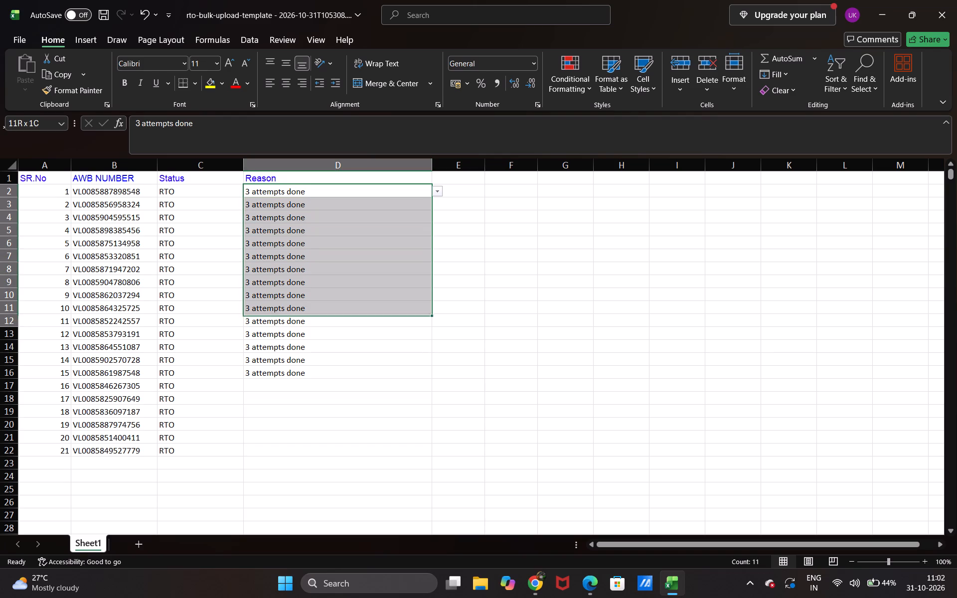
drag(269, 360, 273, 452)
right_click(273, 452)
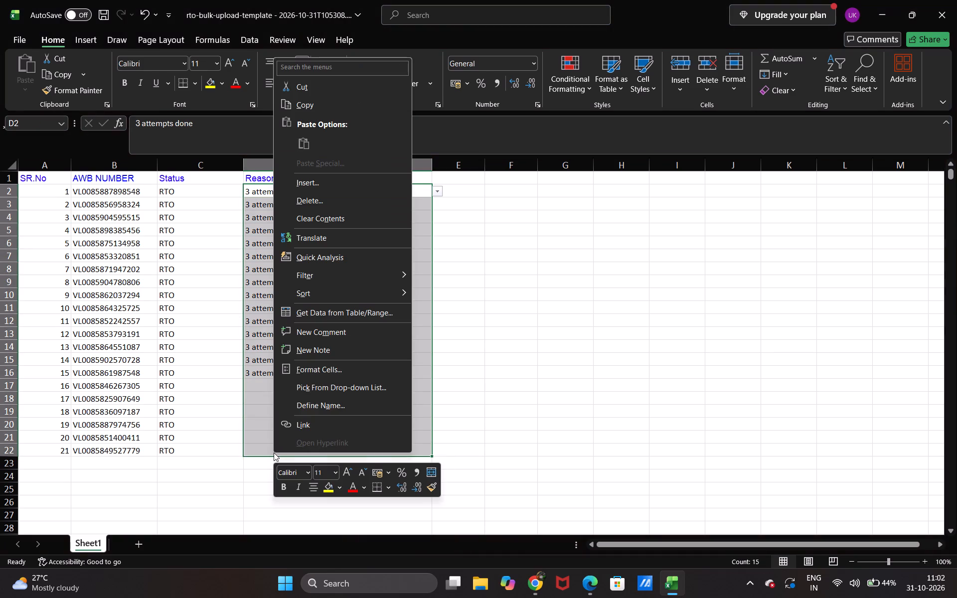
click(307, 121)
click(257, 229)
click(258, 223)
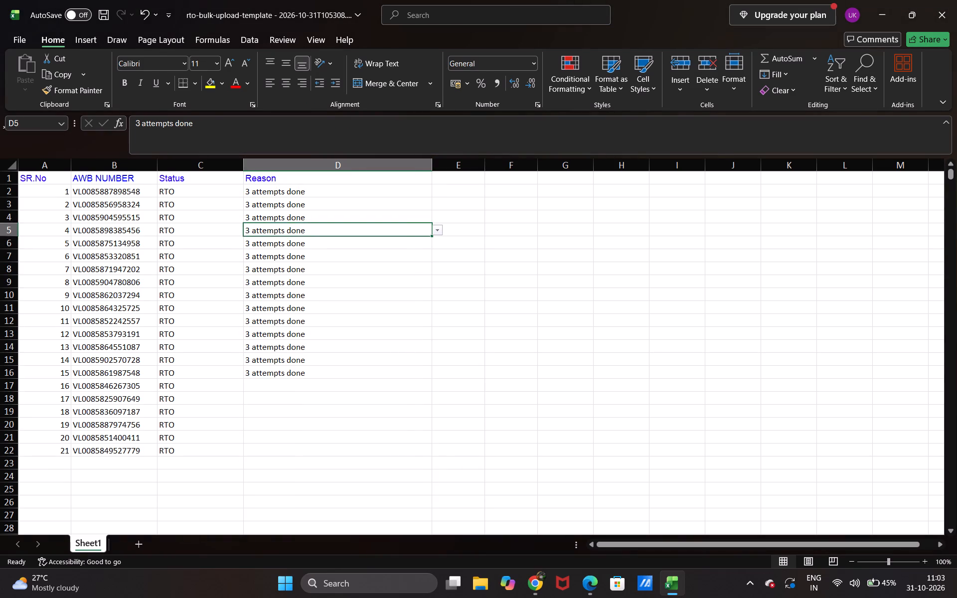
Copy Reason cell D5 and paste "3 attempts done" into cells D2 to D22.
right_click(265, 229)
click(296, 222)
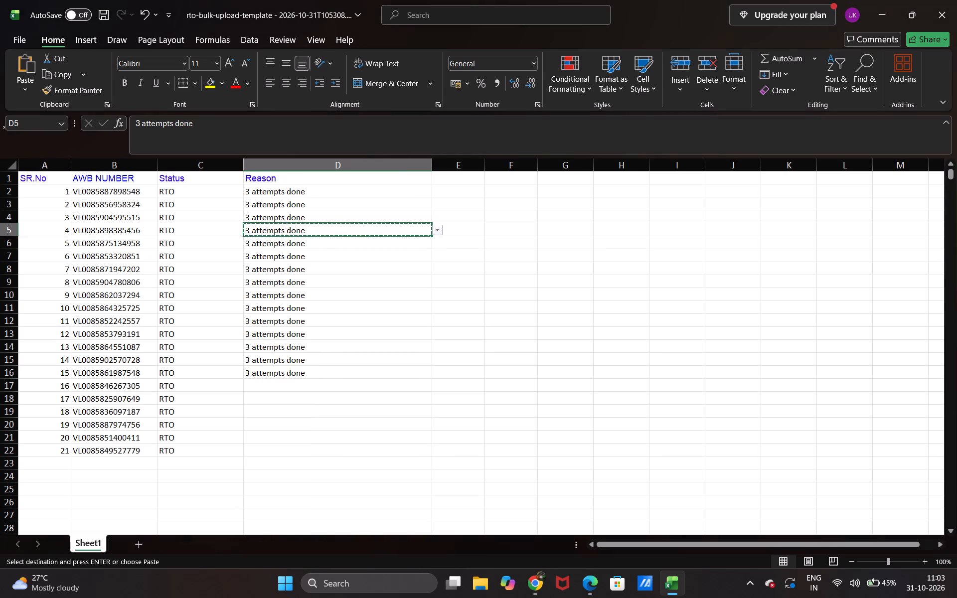
drag(251, 186, 290, 451)
right_click(298, 426)
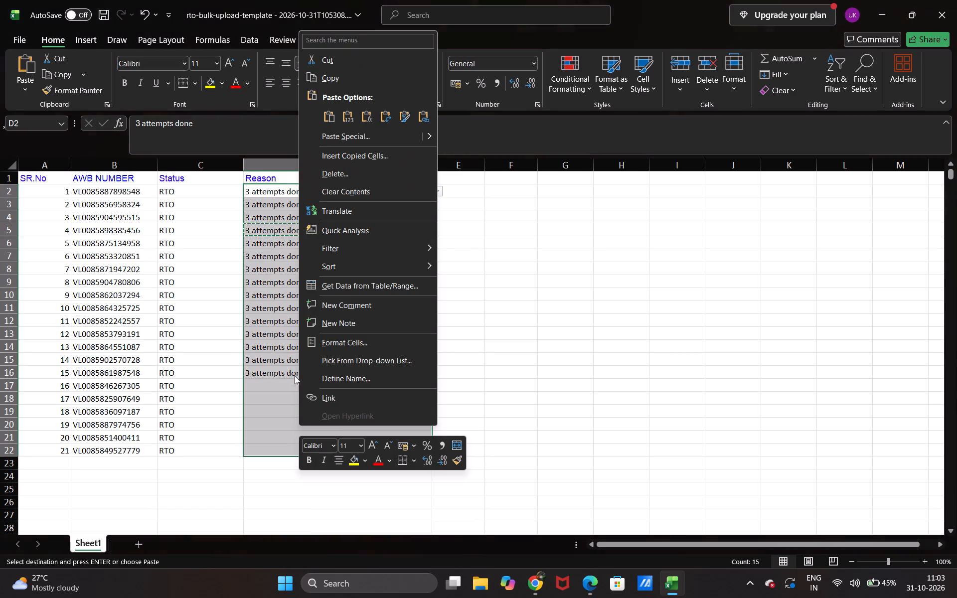
click(330, 119)
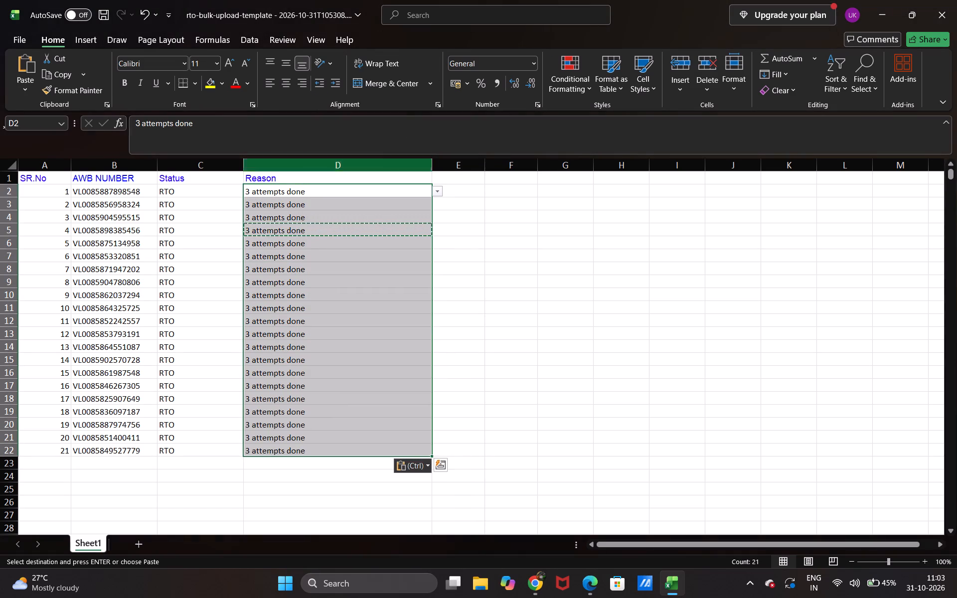
click(339, 337)
click(311, 411)
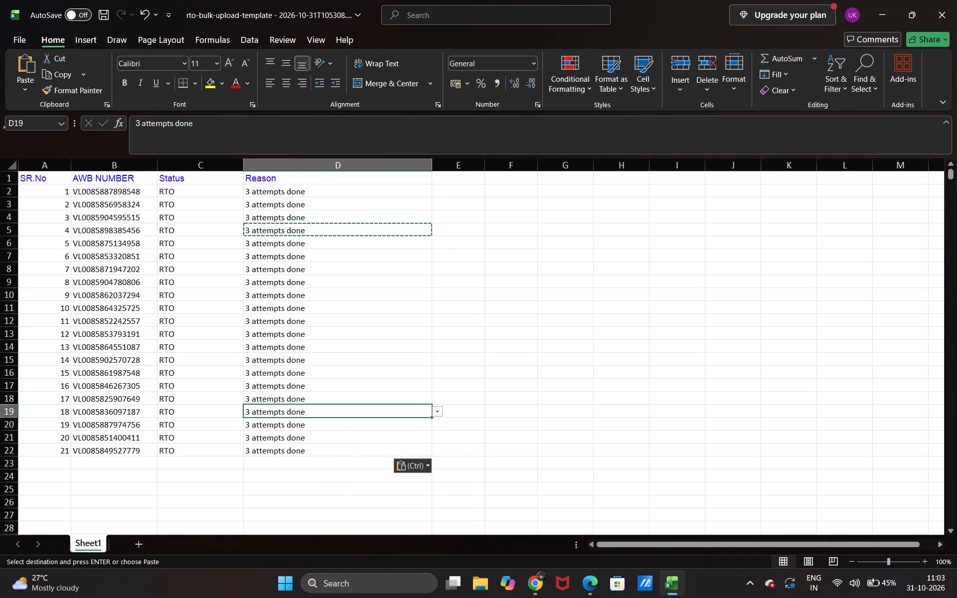
Save the completed RTO bulk upload workbook.
click(169, 268)
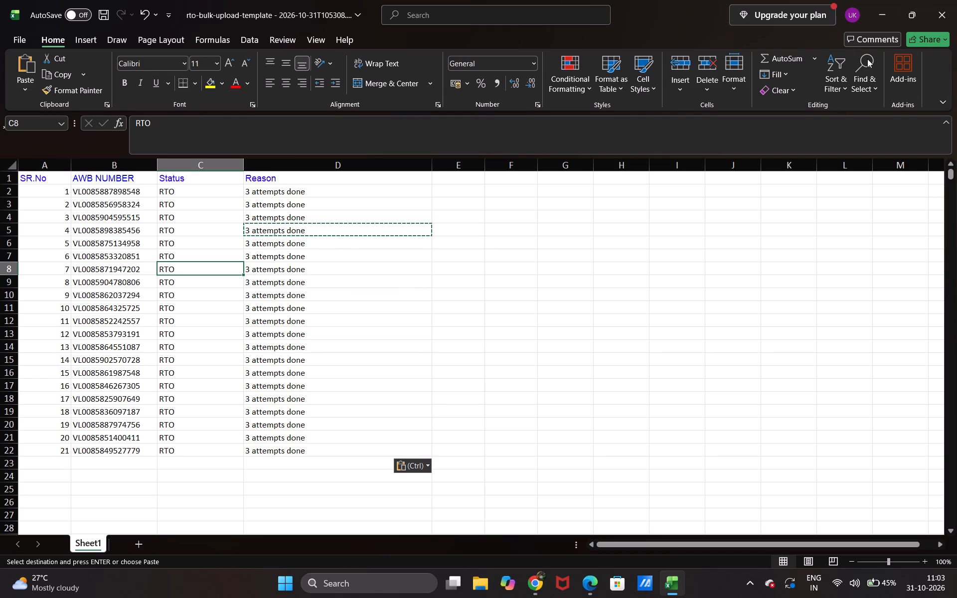
key(ctrl+s)
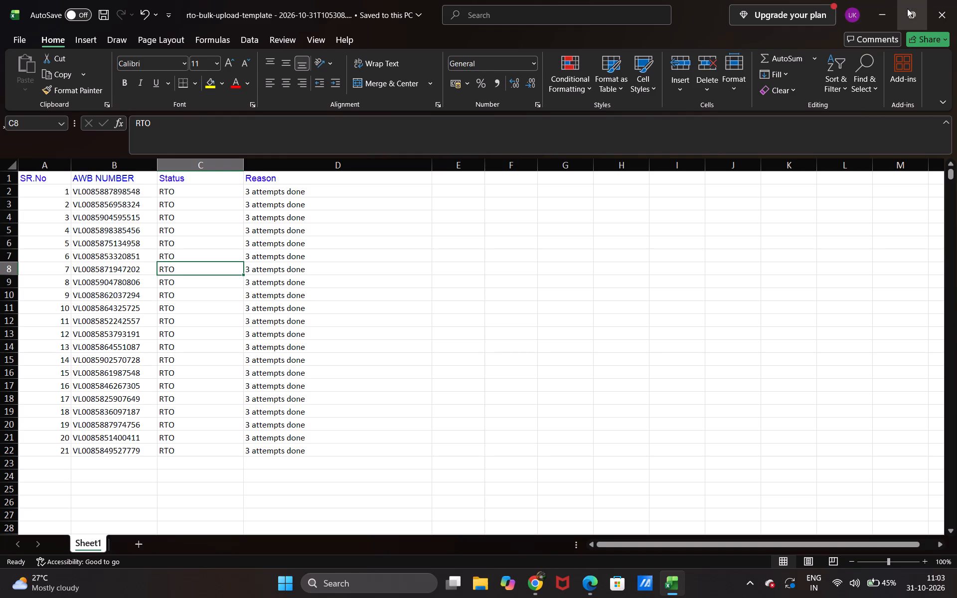
Switch to the Valmo console in Chrome and upload rto-bulk-upload-template - 2026-10-31T105308.965 from Downloads for RTO Bulk Booking.
click(883, 8)
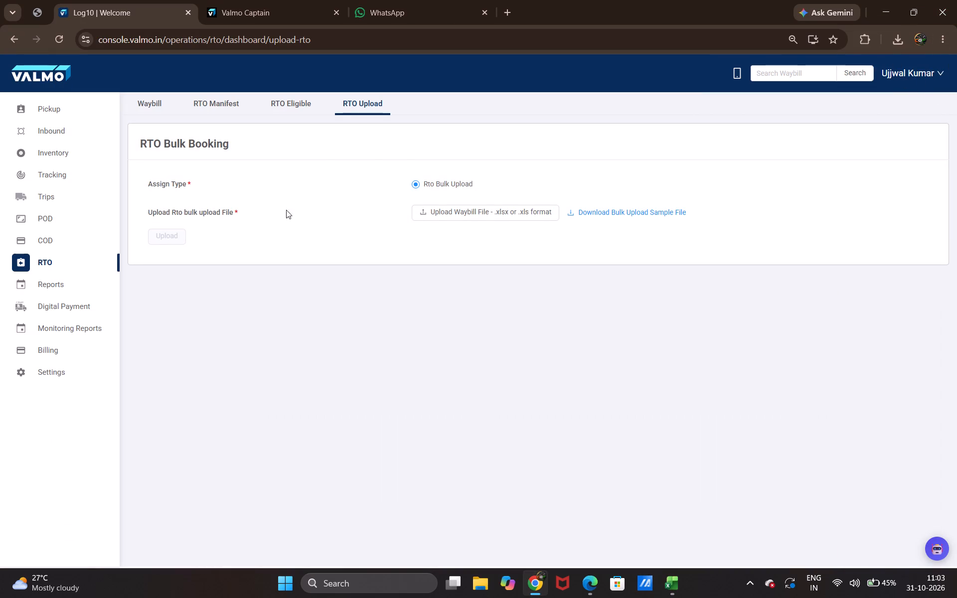
click(477, 209)
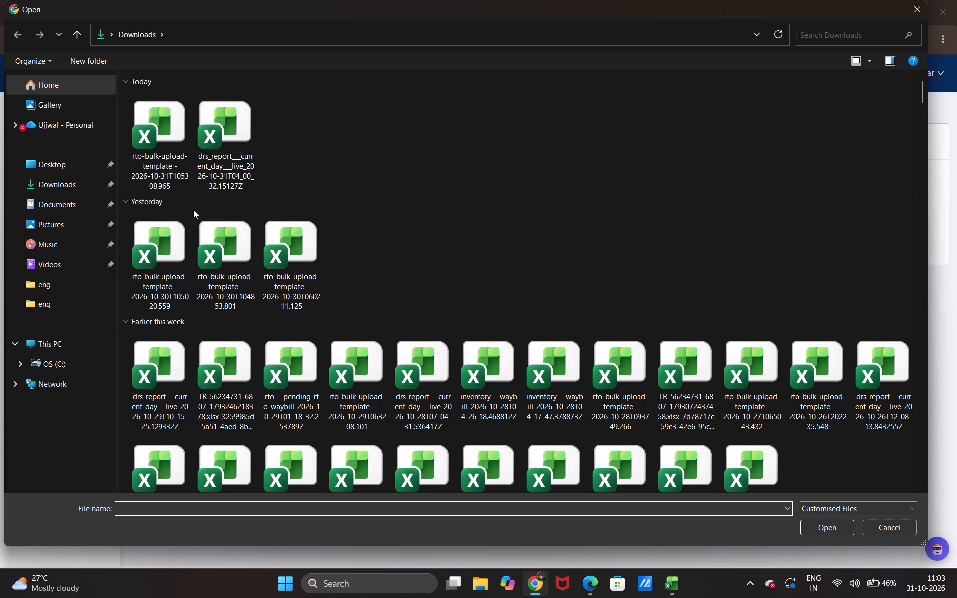
click(153, 109)
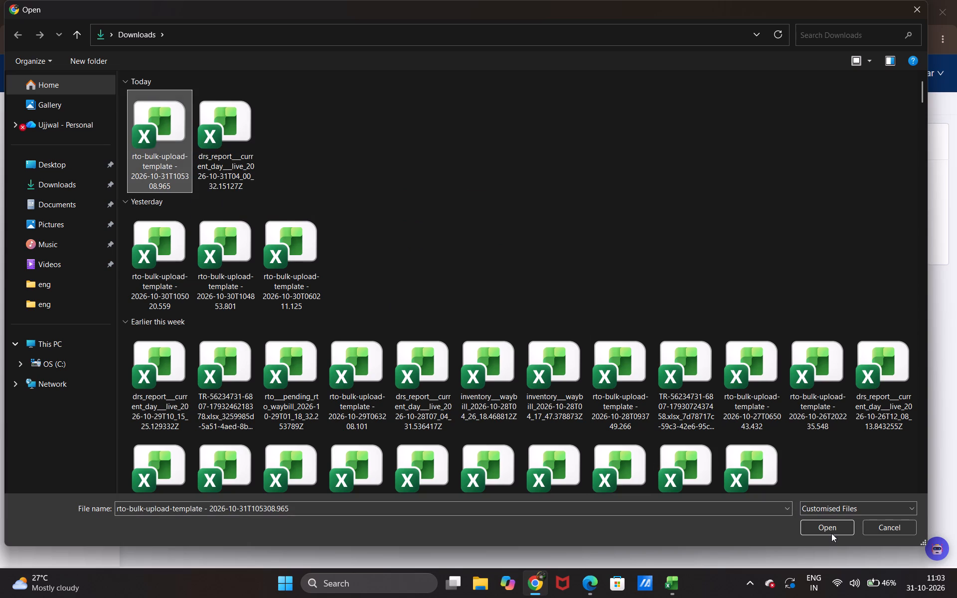
click(831, 529)
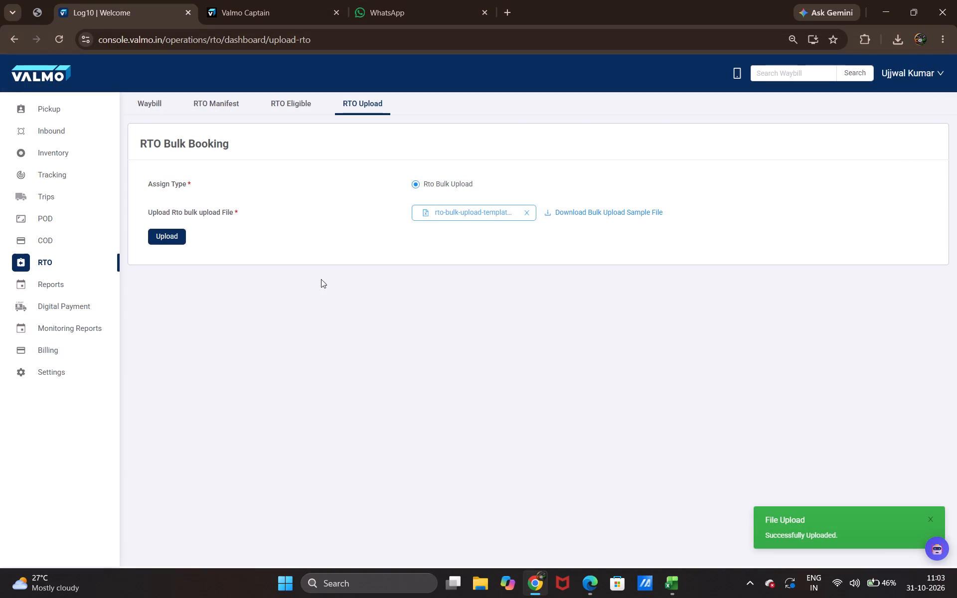
click(176, 236)
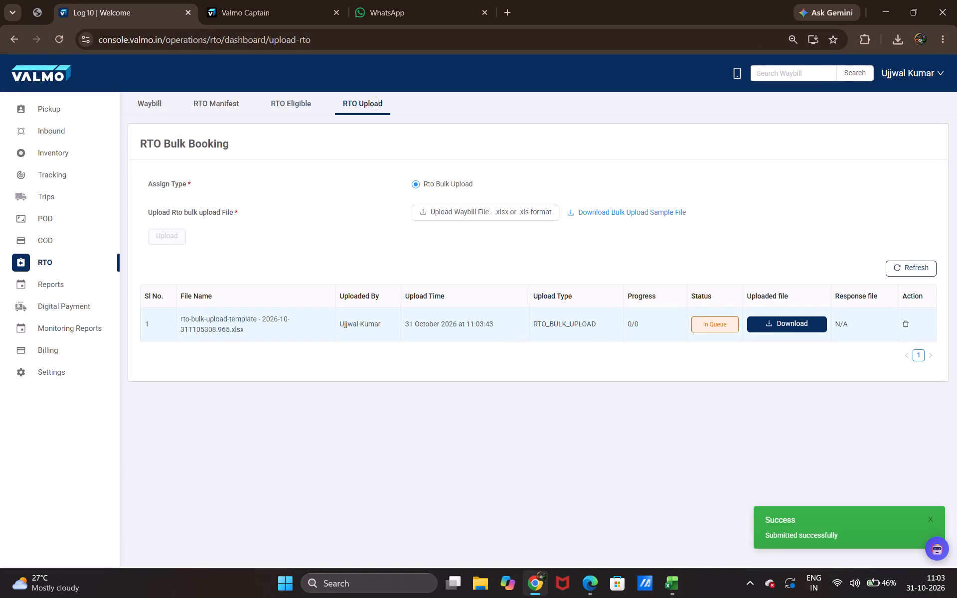
Reload the RTO Upload page and check the submitted template's file name and processing status in the uploads table.
click(148, 107)
click(347, 112)
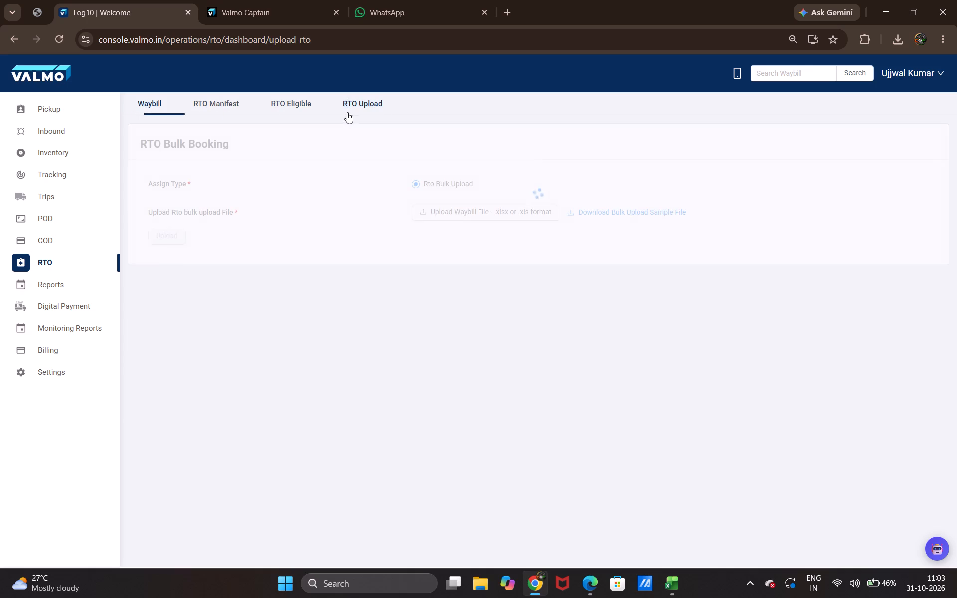
drag(254, 322, 245, 323)
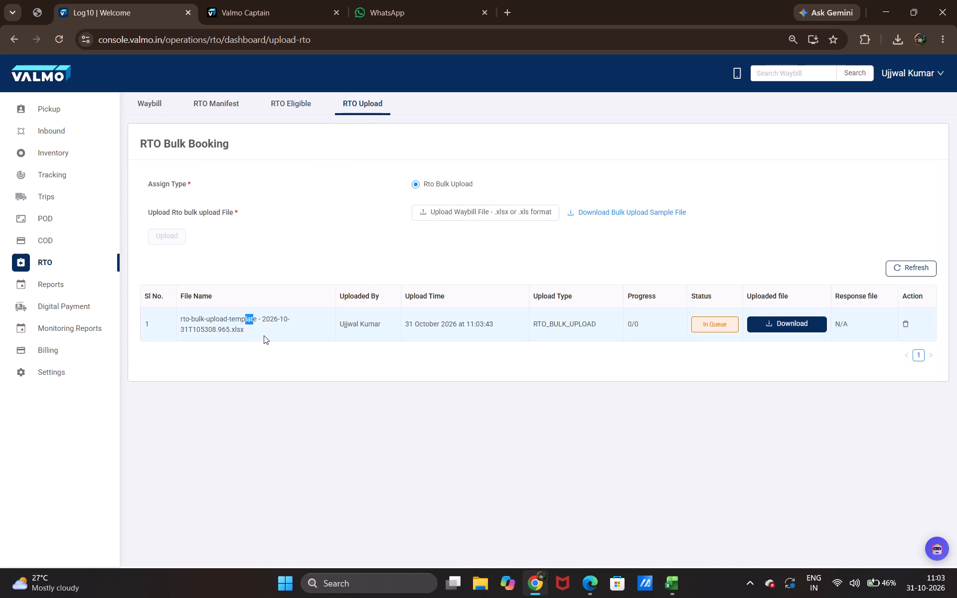
click(255, 331)
drag(255, 330, 181, 310)
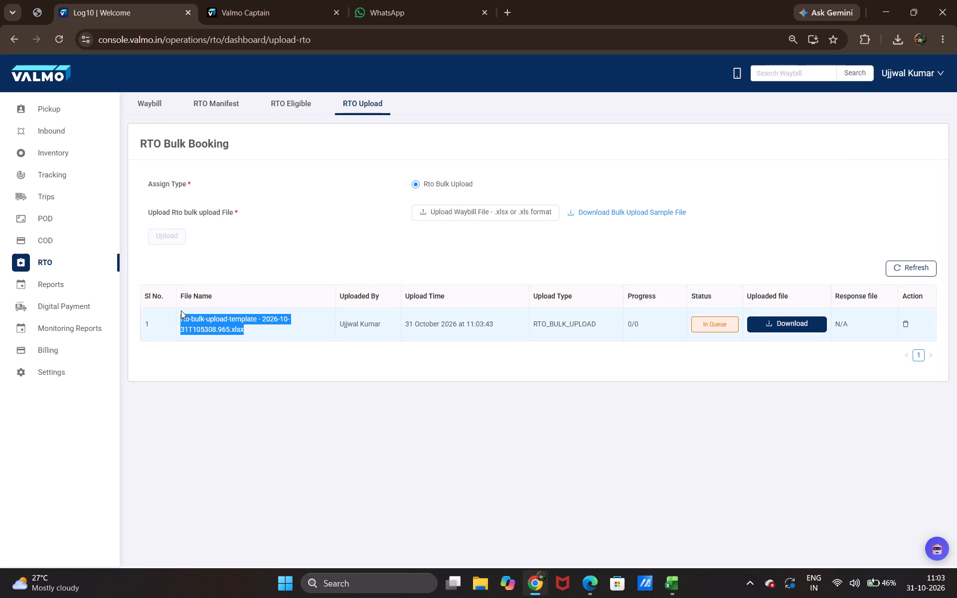
drag(181, 310, 179, 310)
drag(259, 330, 269, 356)
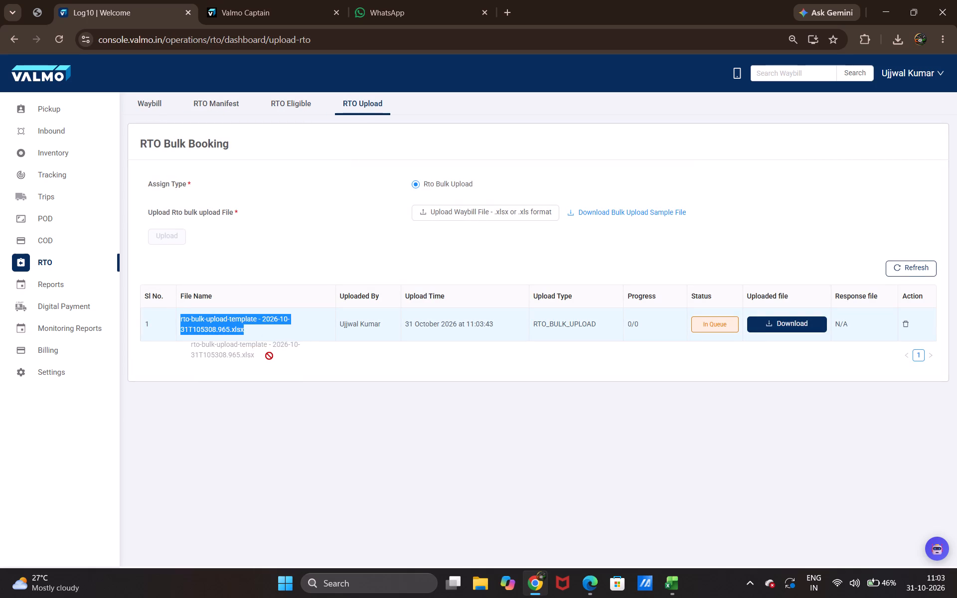
drag(269, 356, 260, 351)
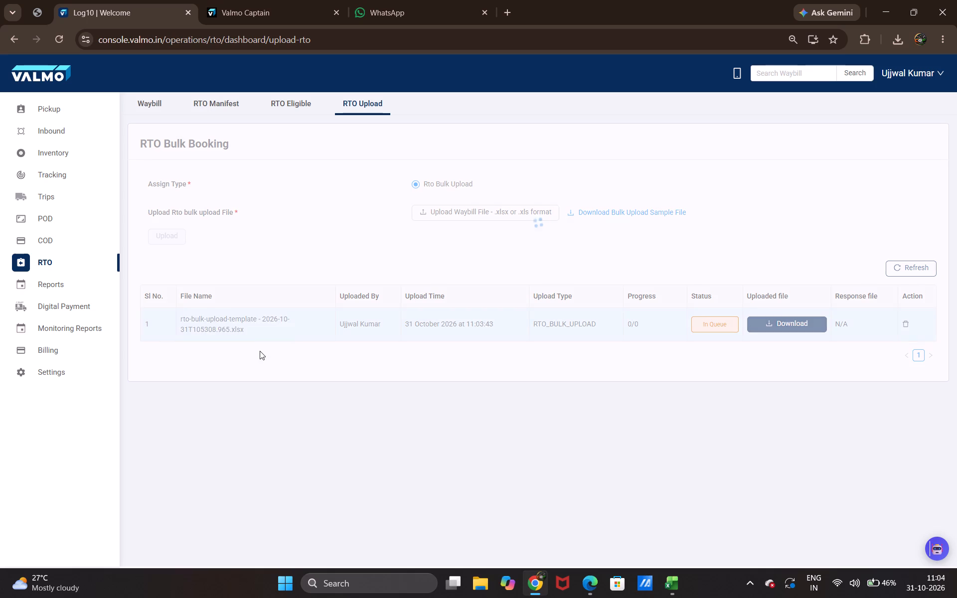
click(261, 341)
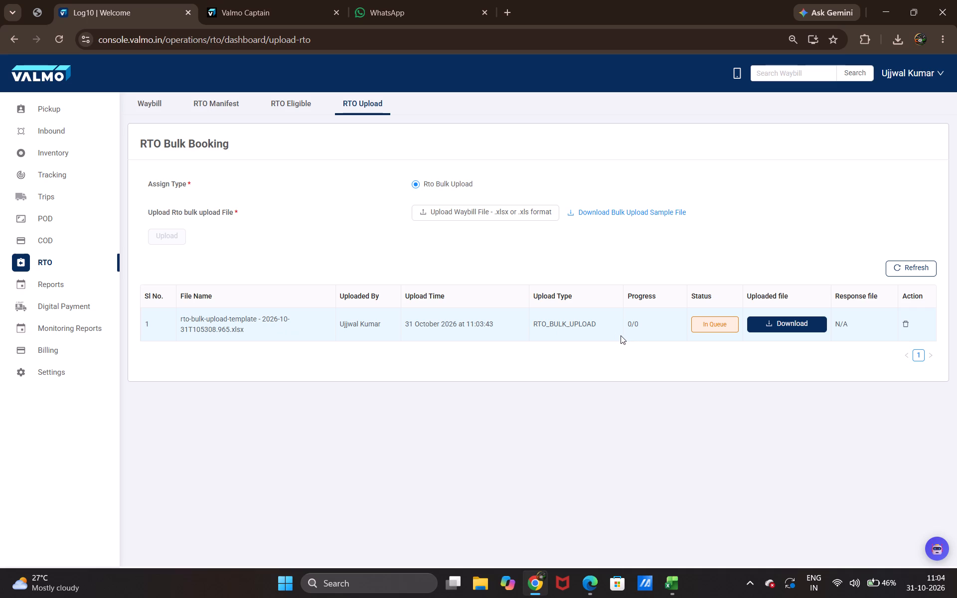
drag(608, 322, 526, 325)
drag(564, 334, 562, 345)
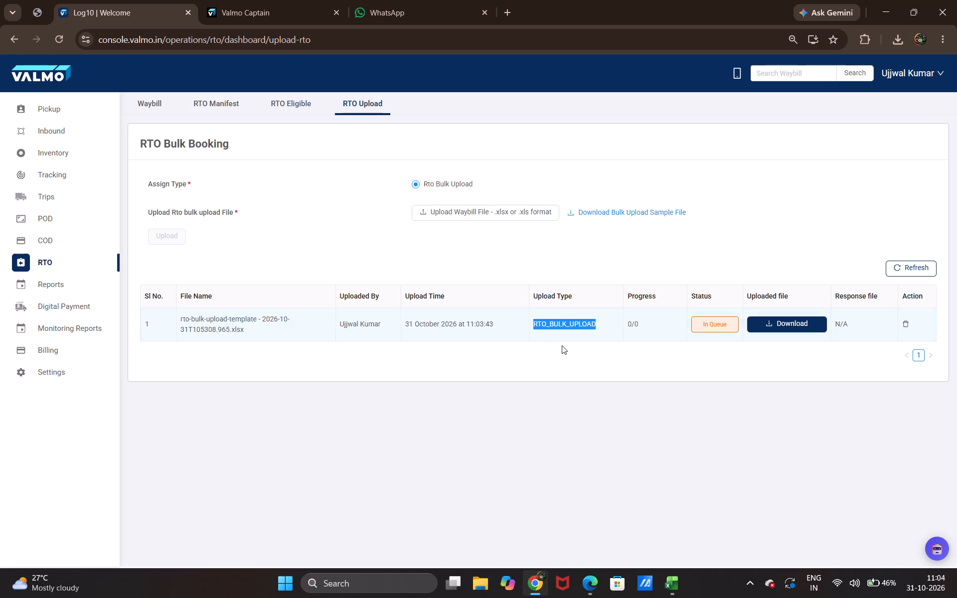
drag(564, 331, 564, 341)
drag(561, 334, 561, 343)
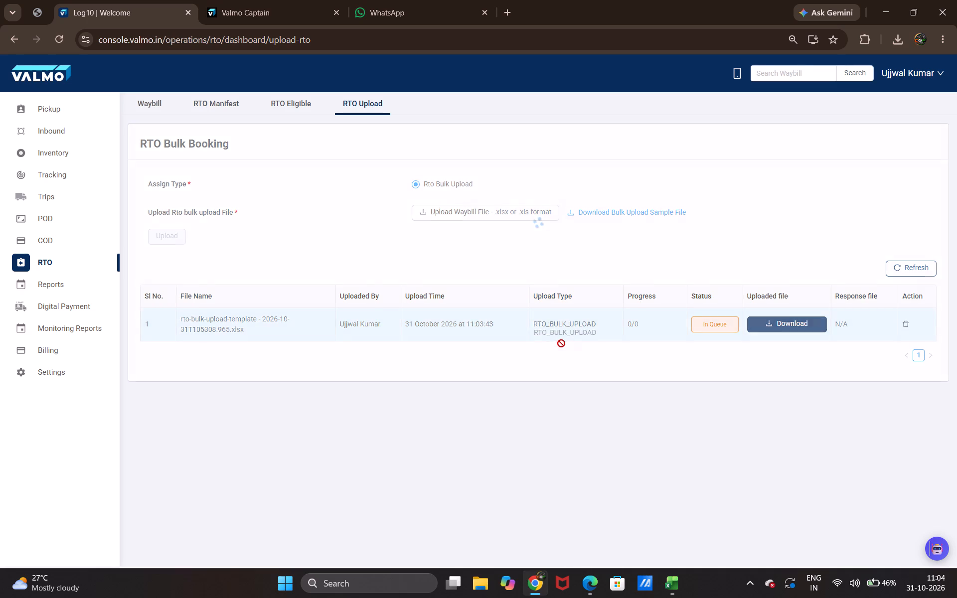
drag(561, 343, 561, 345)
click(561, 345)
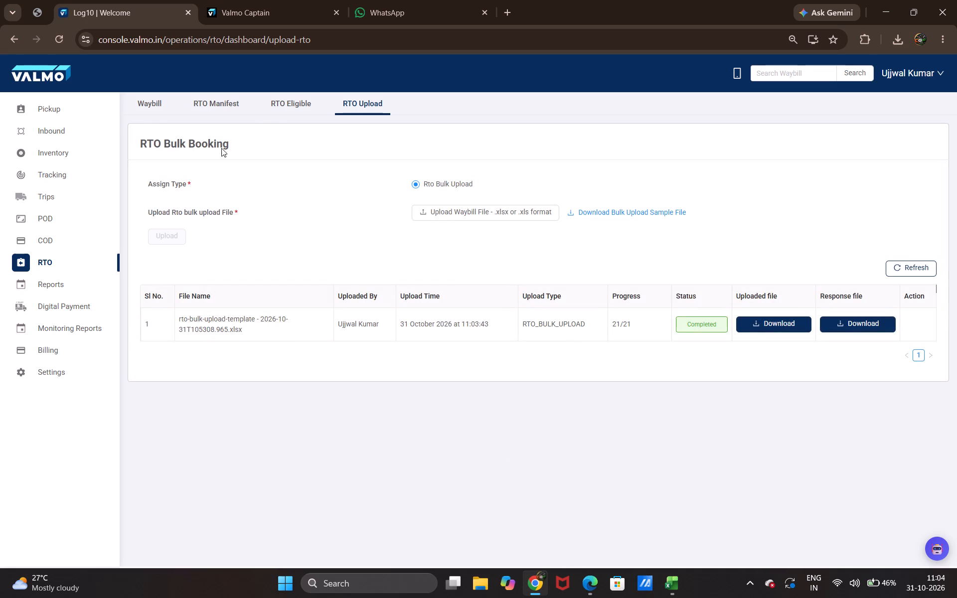
Load the Pending RTO Waybill Count and Pending RTO Waybill reports and page through the pending list to rows 21-24.
click(145, 108)
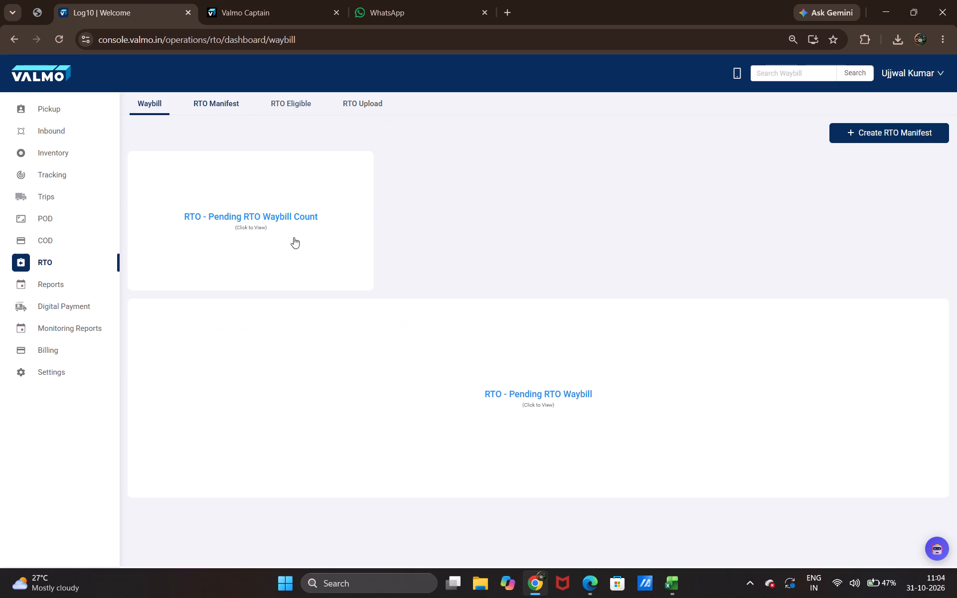
click(294, 237)
click(288, 412)
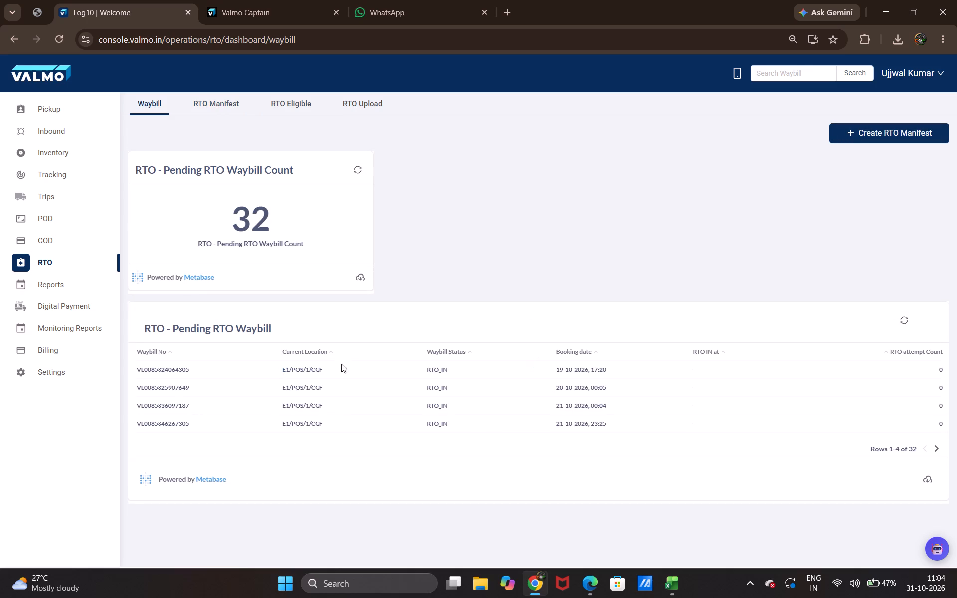
click(938, 447)
triple_click(938, 447)
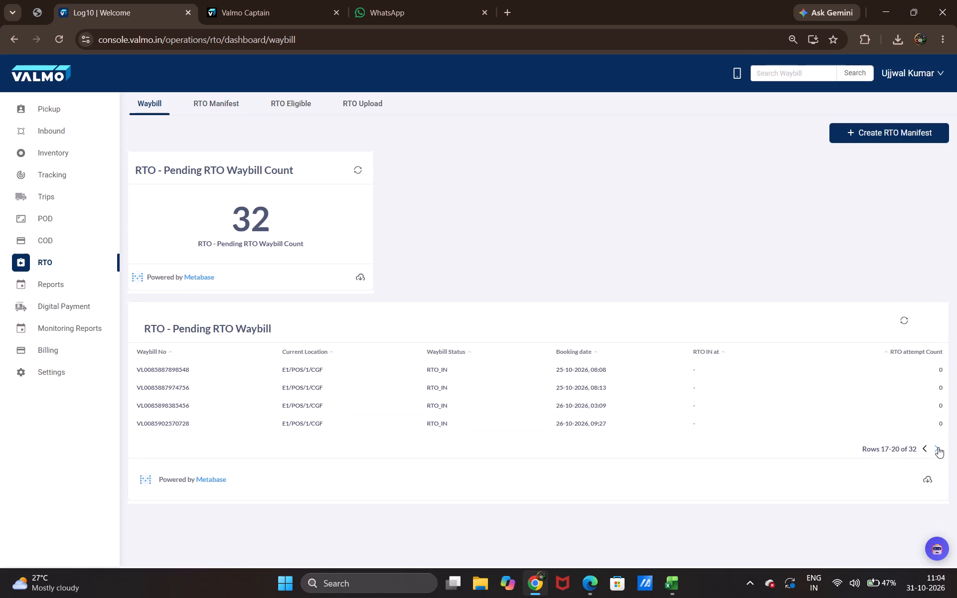
click(938, 447)
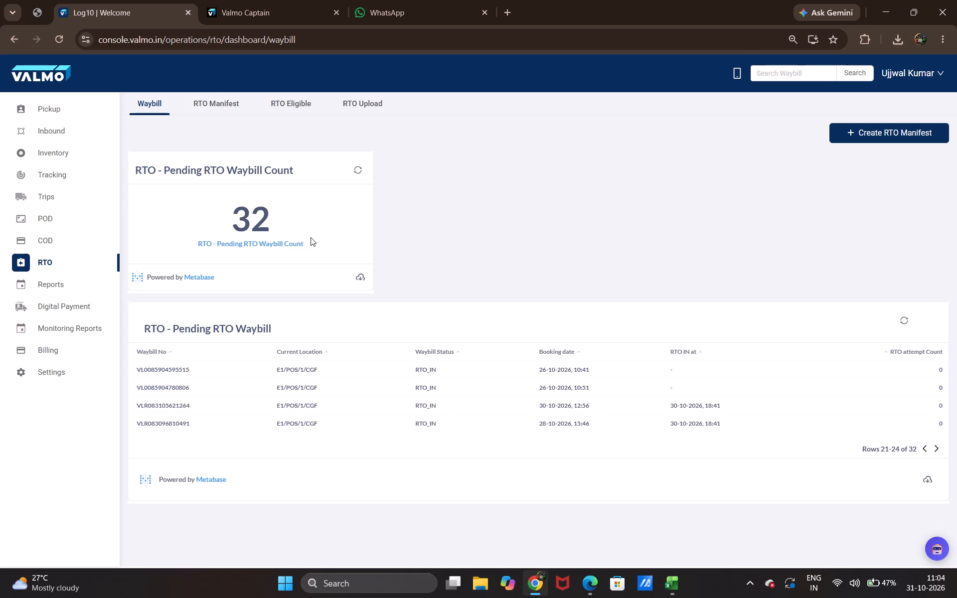
Return to the RTO Upload page for RTO Bulk Booking.
click(362, 97)
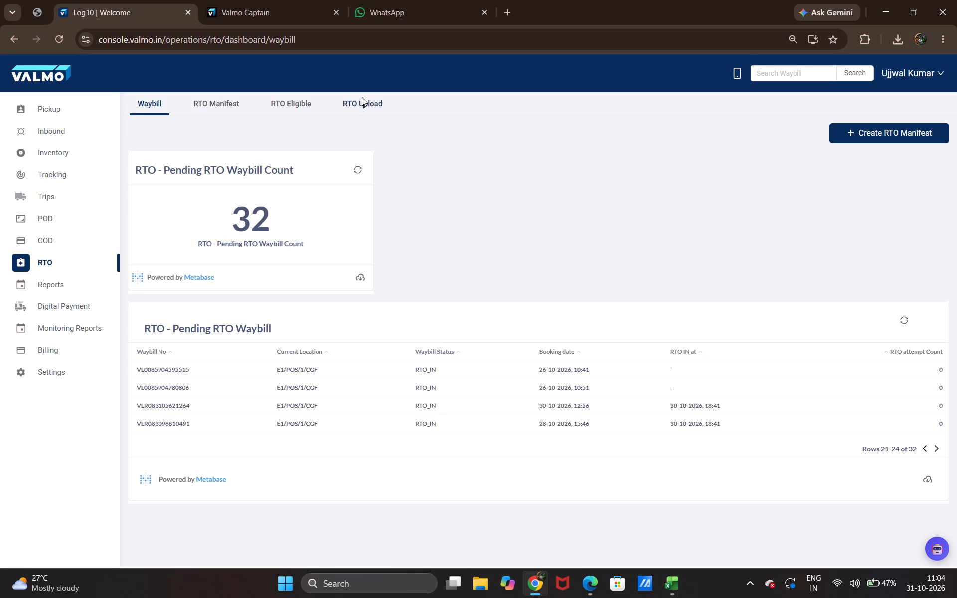